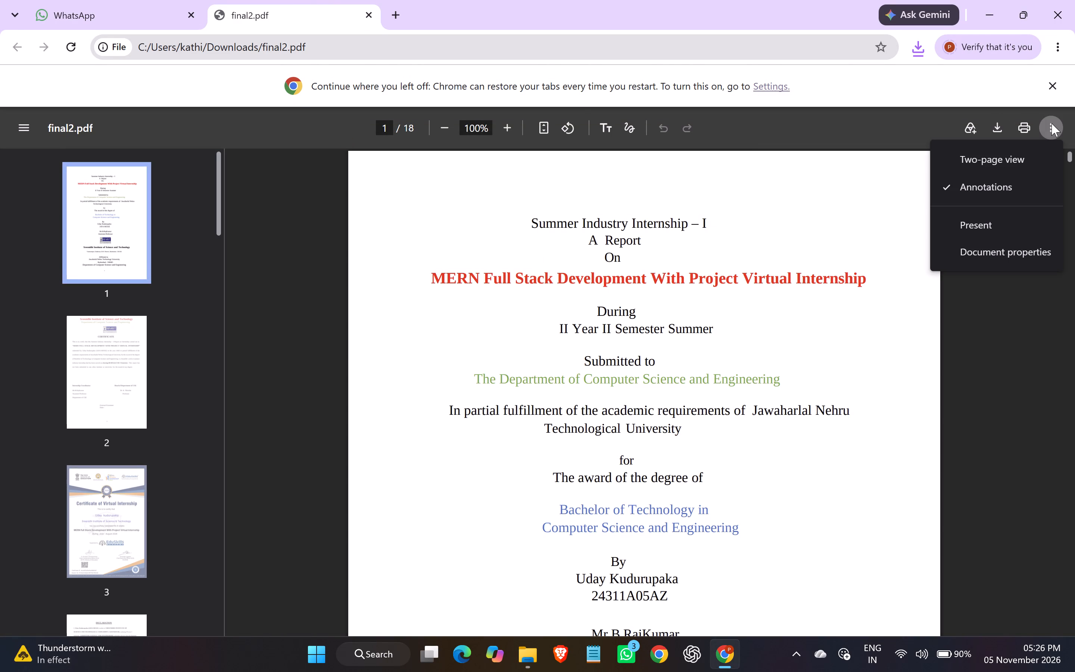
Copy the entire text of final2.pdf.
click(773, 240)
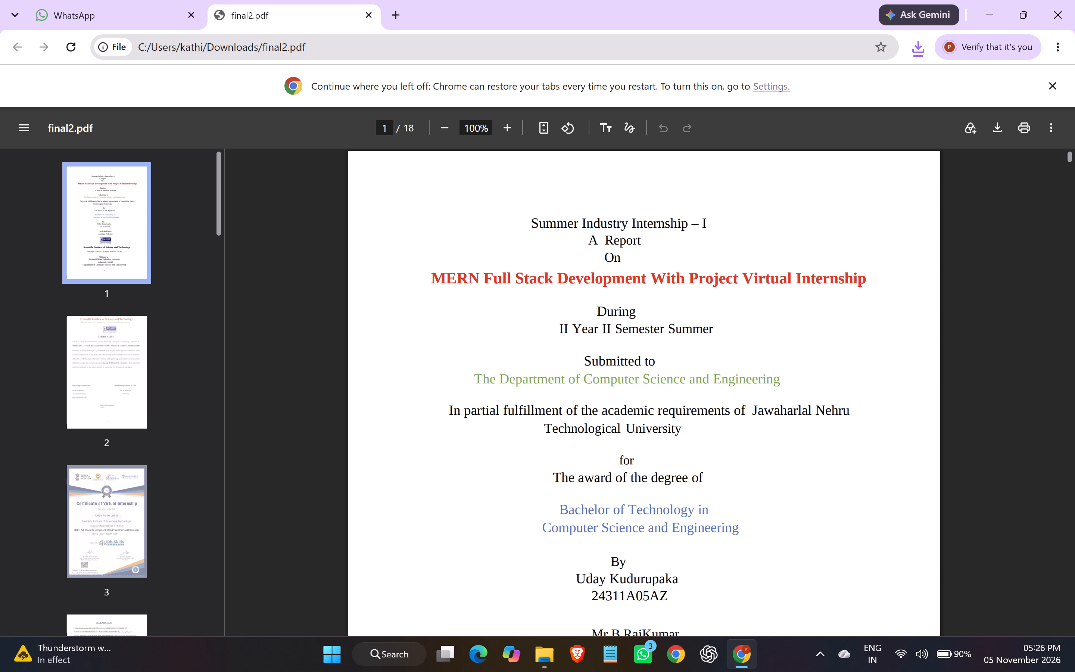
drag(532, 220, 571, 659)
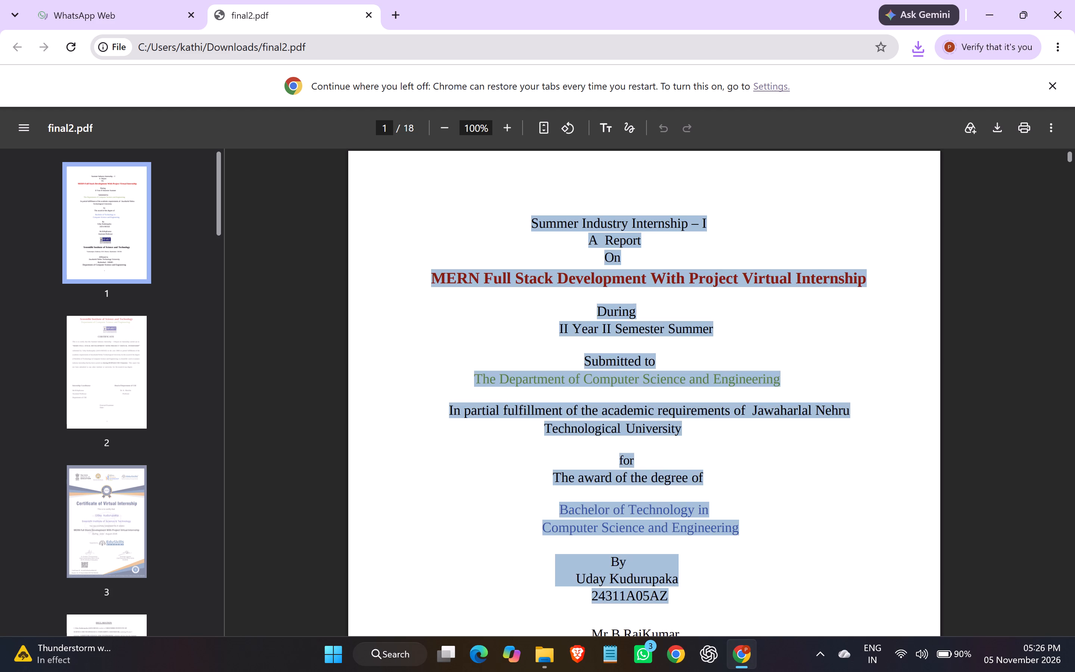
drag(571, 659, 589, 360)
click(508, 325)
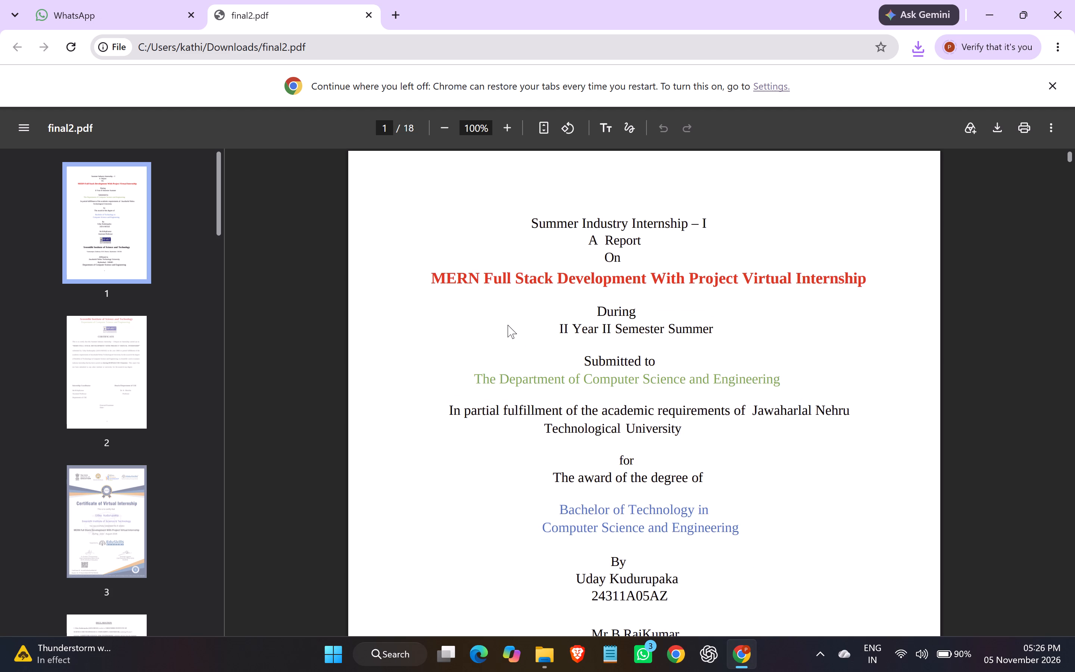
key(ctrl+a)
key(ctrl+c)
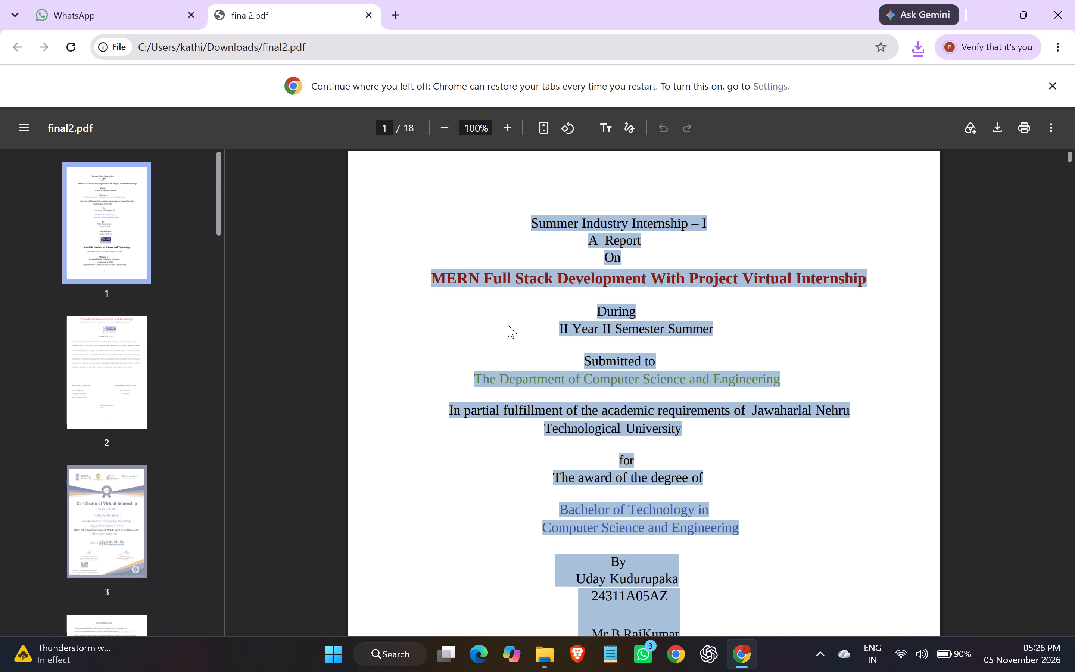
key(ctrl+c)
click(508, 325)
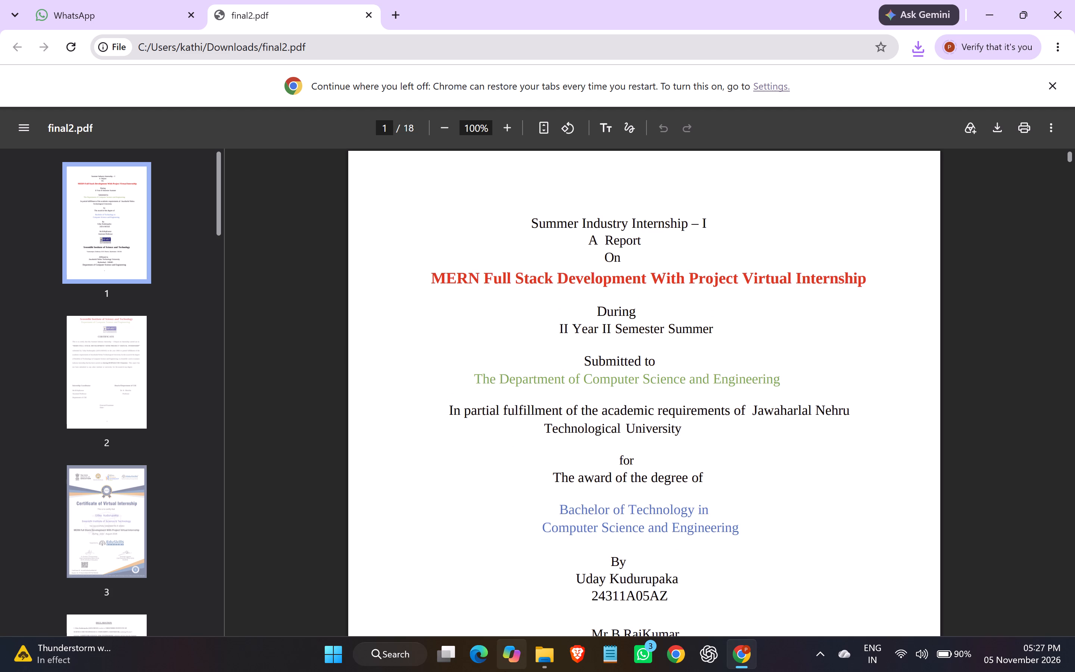
Switch to Word, create a blank document and maximize its window.
click(402, 656)
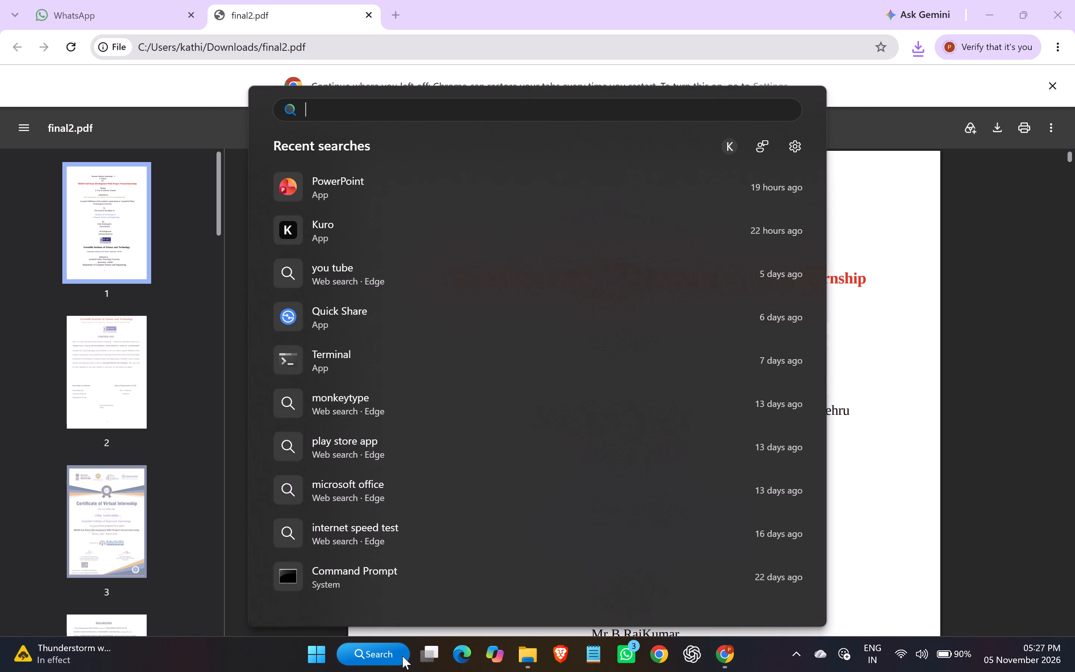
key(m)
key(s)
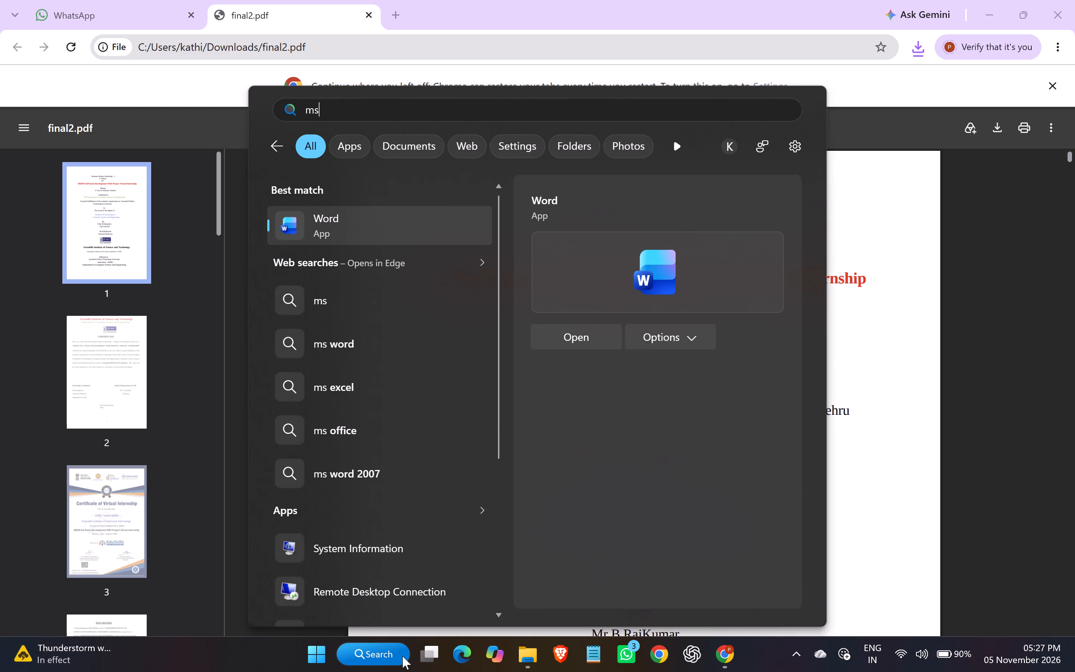
click(355, 225)
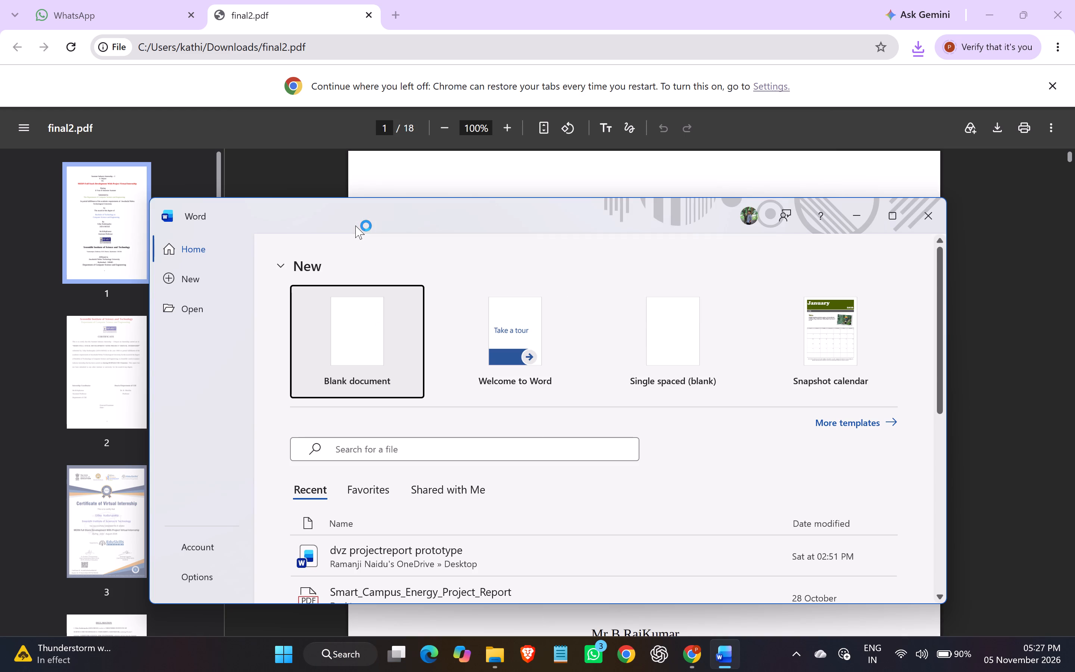
click(344, 383)
click(891, 221)
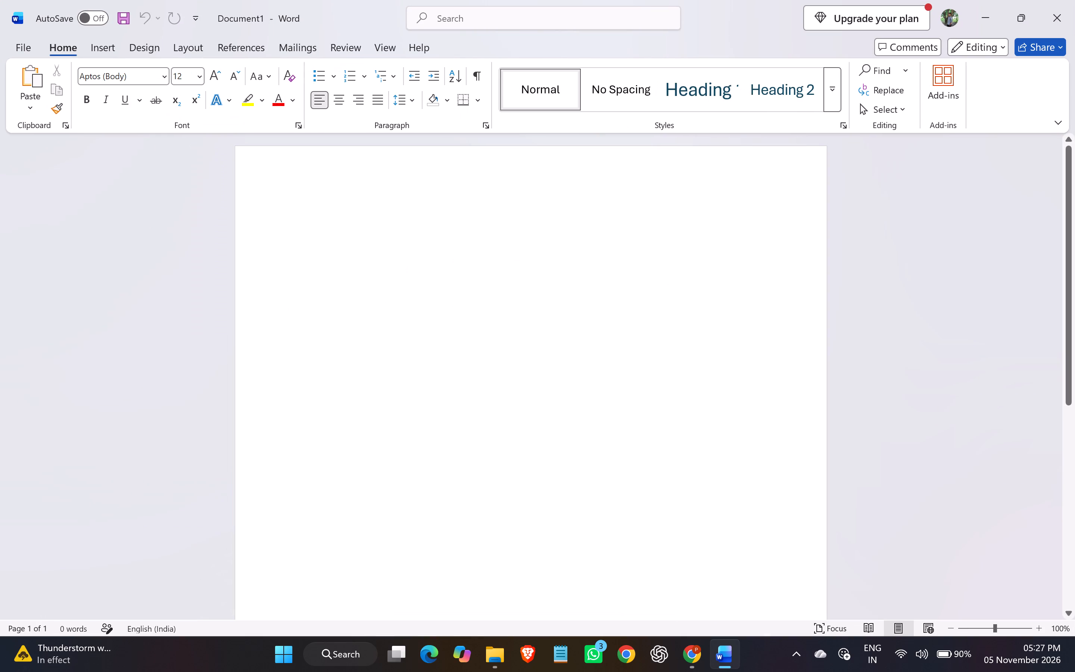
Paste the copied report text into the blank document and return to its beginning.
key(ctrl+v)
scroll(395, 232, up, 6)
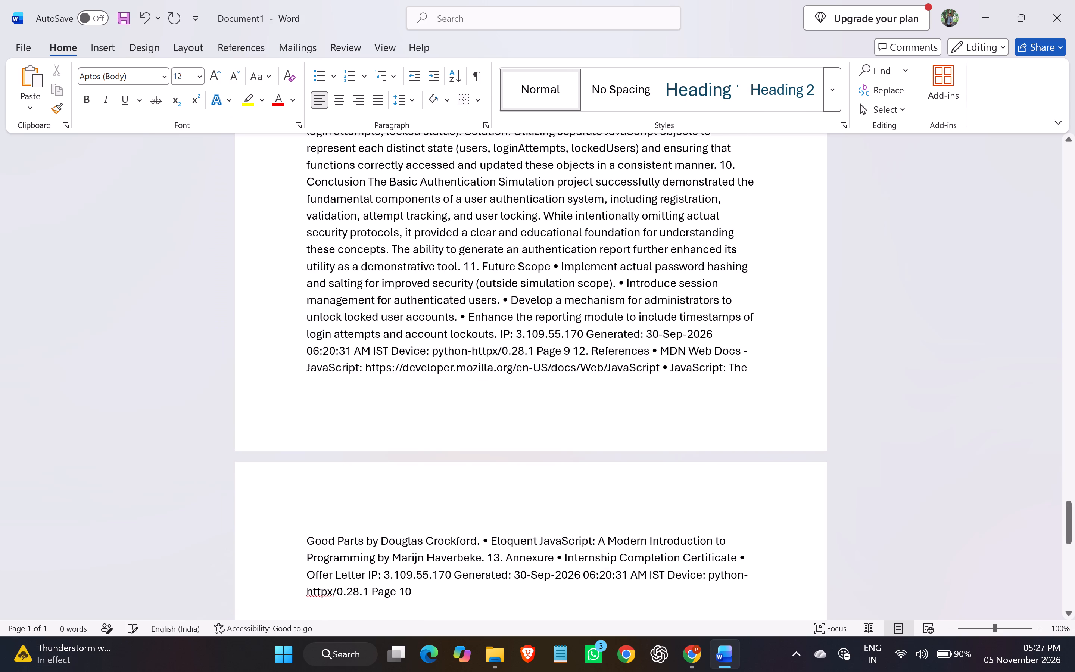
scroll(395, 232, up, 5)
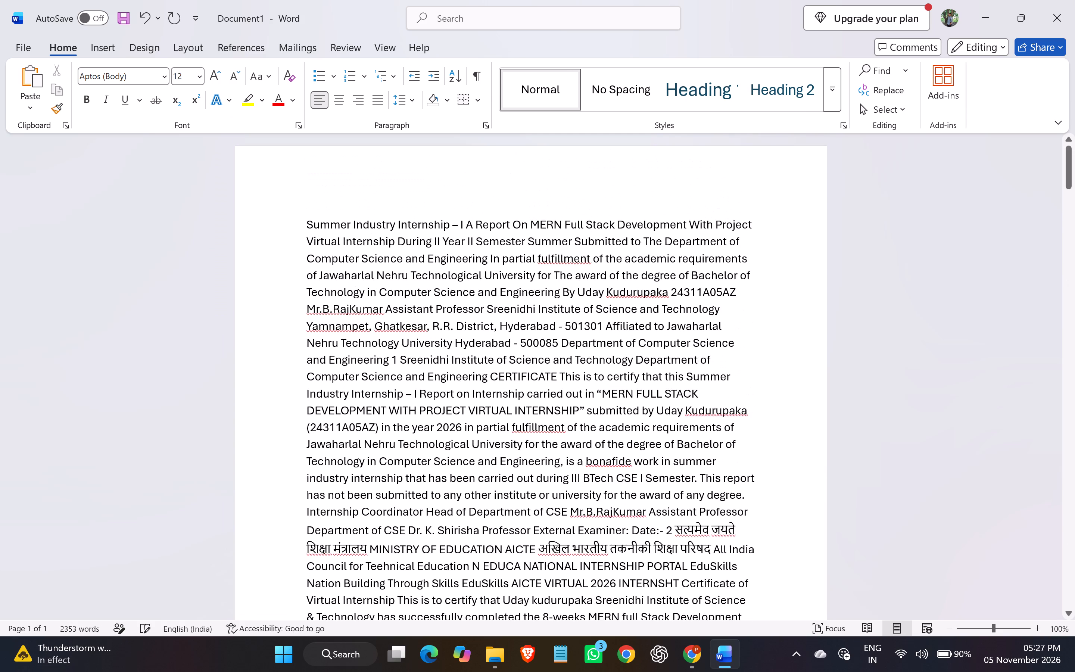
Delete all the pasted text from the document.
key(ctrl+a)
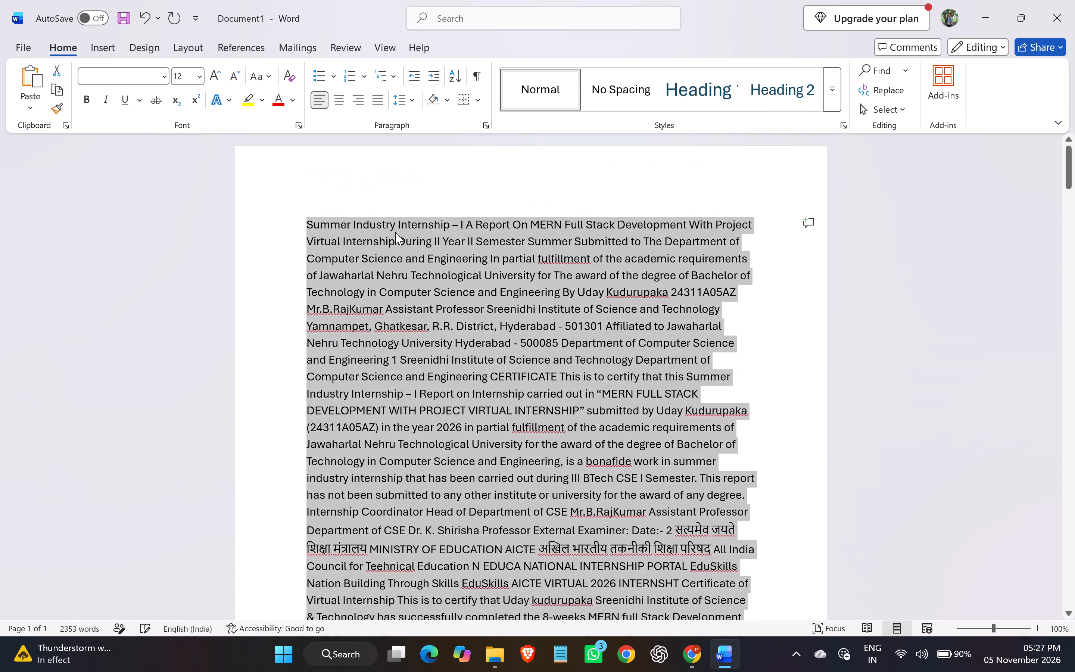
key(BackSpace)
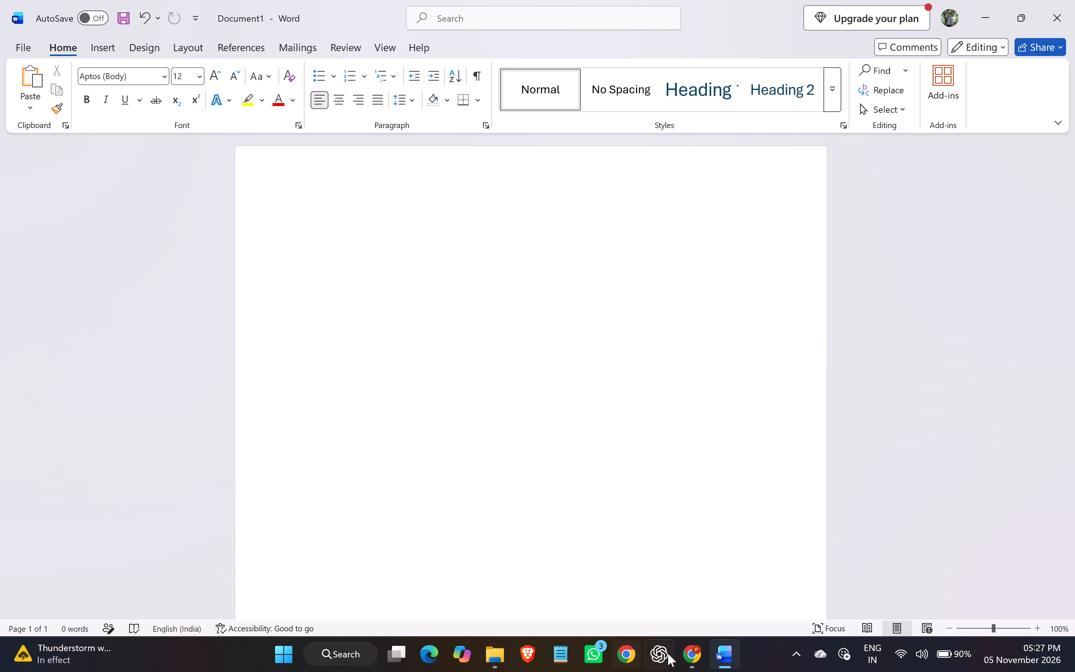
Switch back to the PDF in Chrome and show the downloaded final2.pdf in its Downloads folder.
click(695, 606)
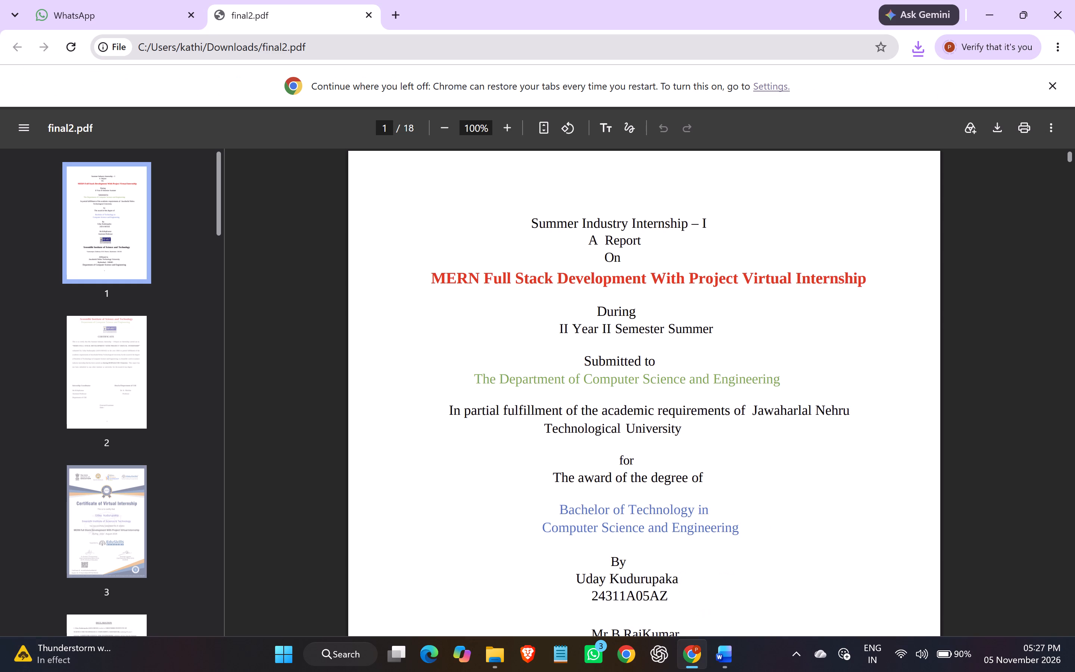
scroll(645, 440, down, 5)
scroll(645, 440, up, 7)
click(1046, 124)
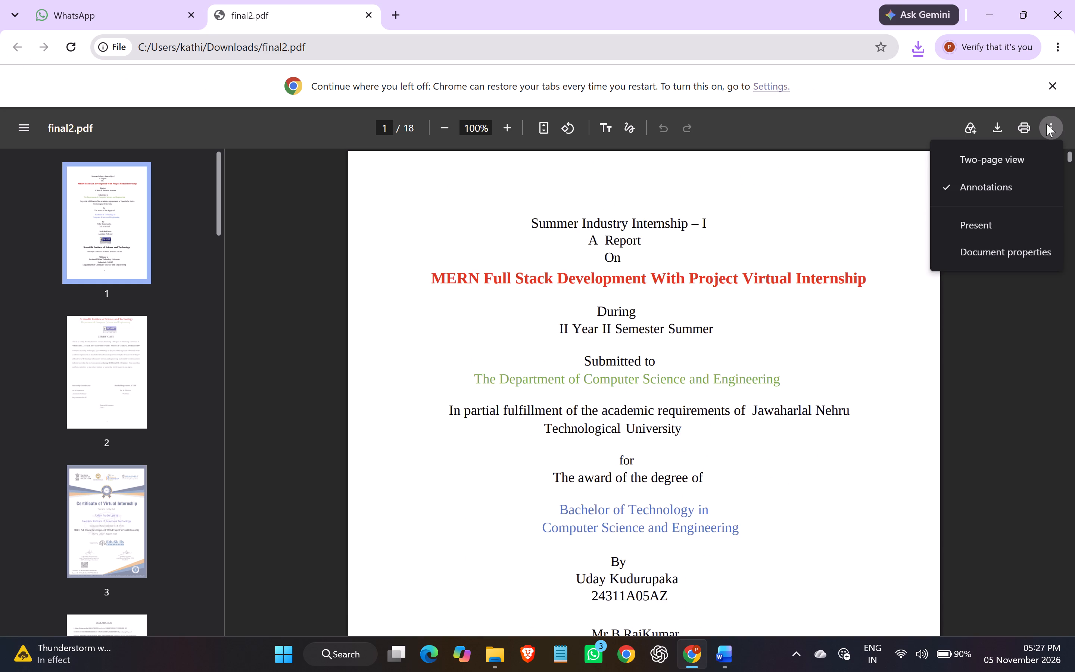
click(879, 181)
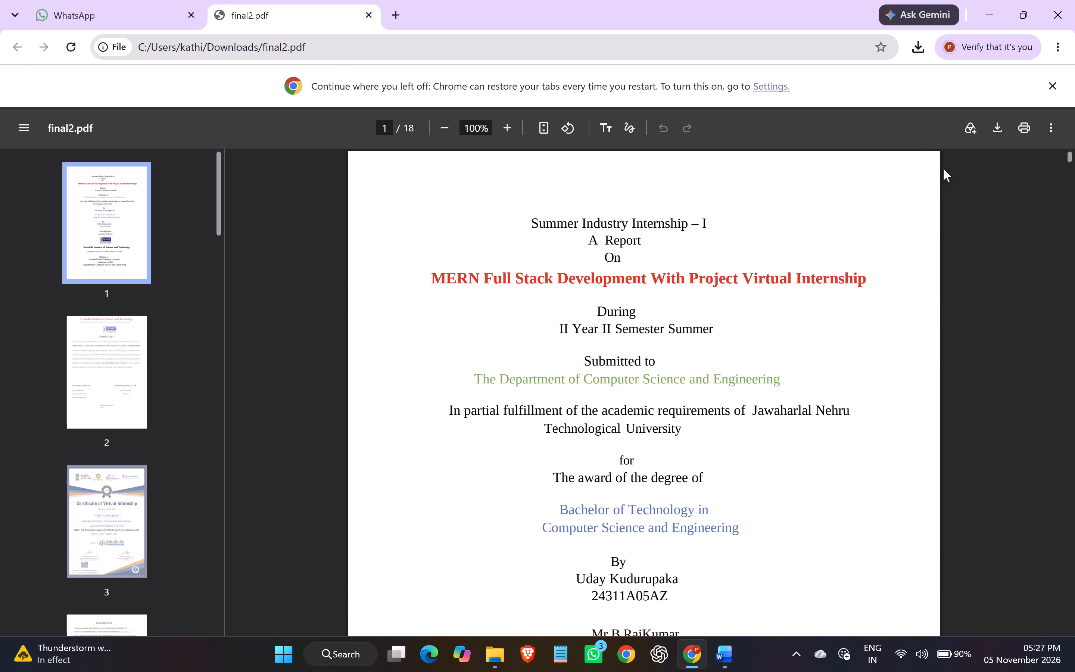
click(1002, 130)
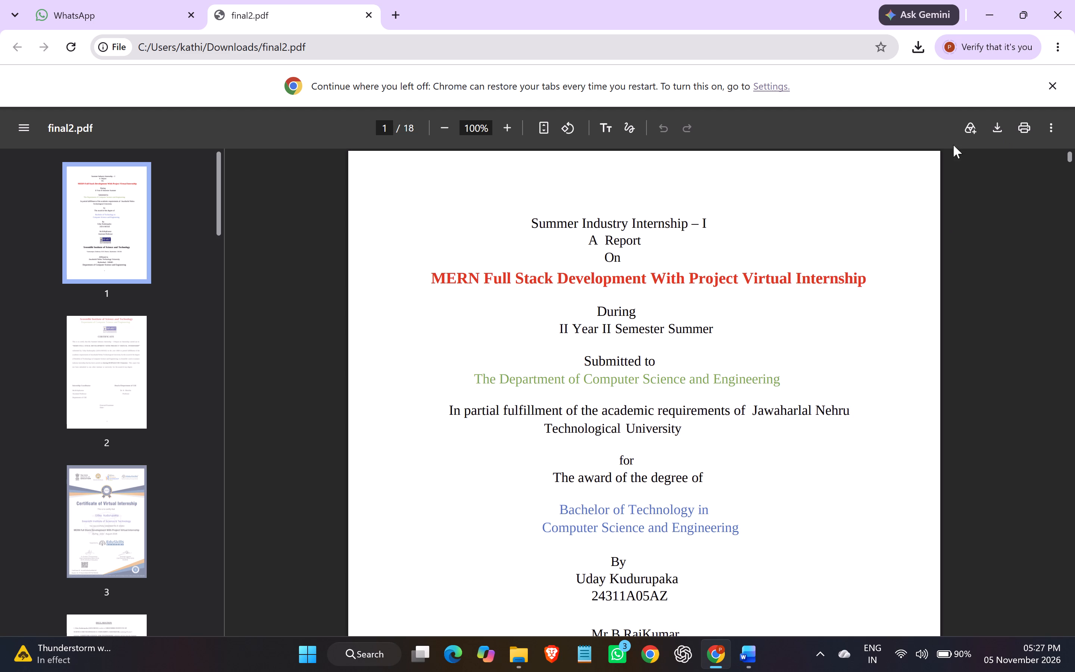
click(921, 49)
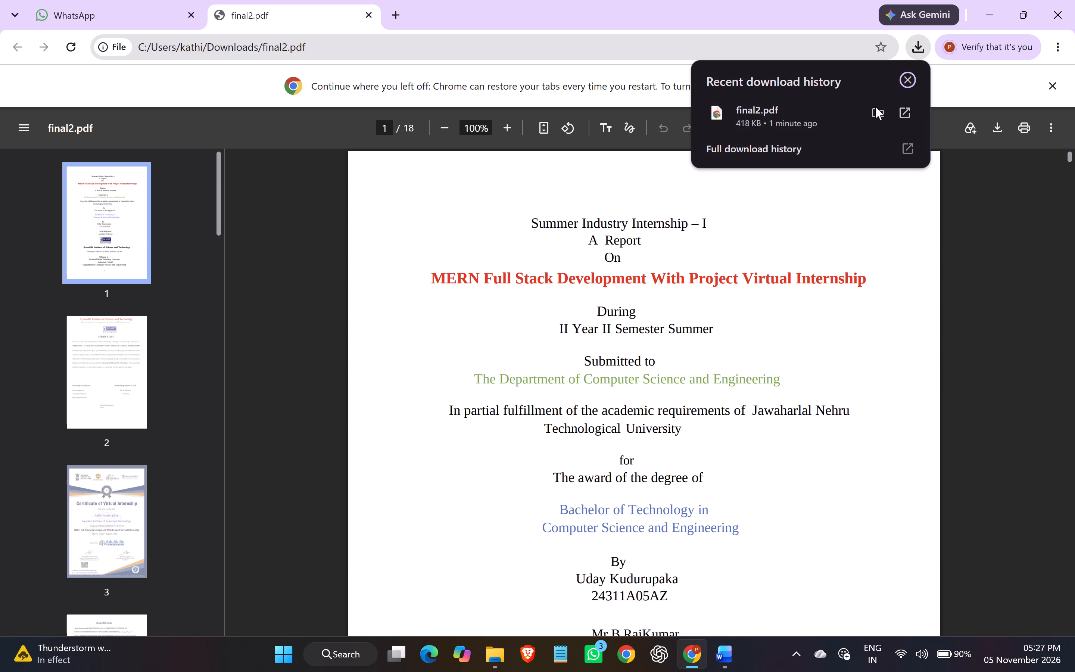
click(872, 111)
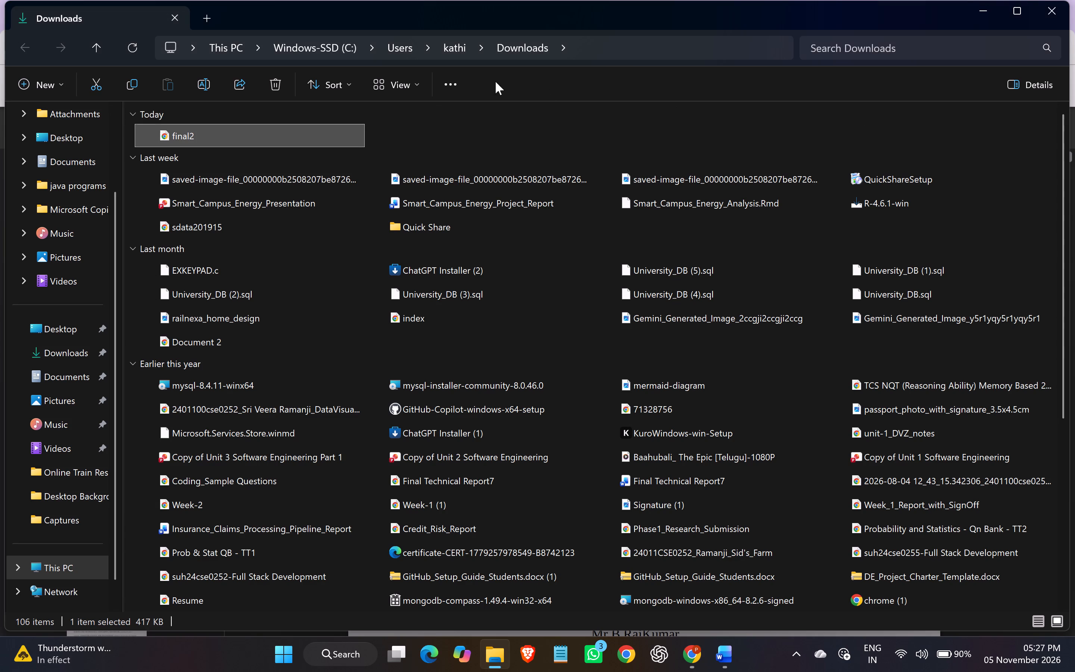
Open final2 from the Downloads folder with Word just once and accept converting the PDF to an editable document.
right_click(319, 140)
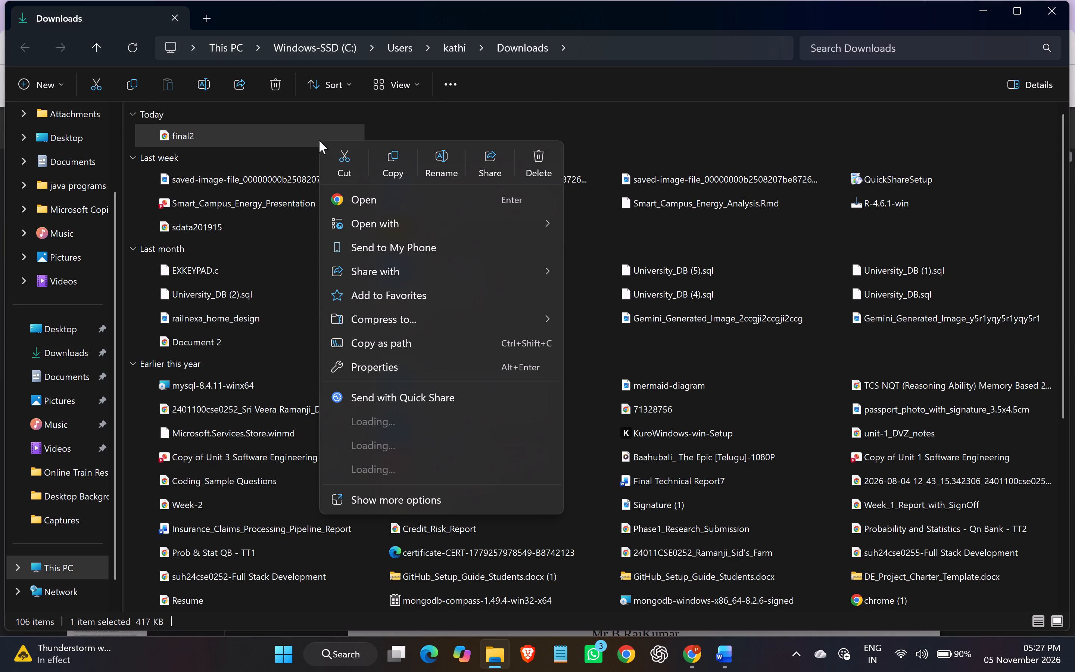
click(371, 218)
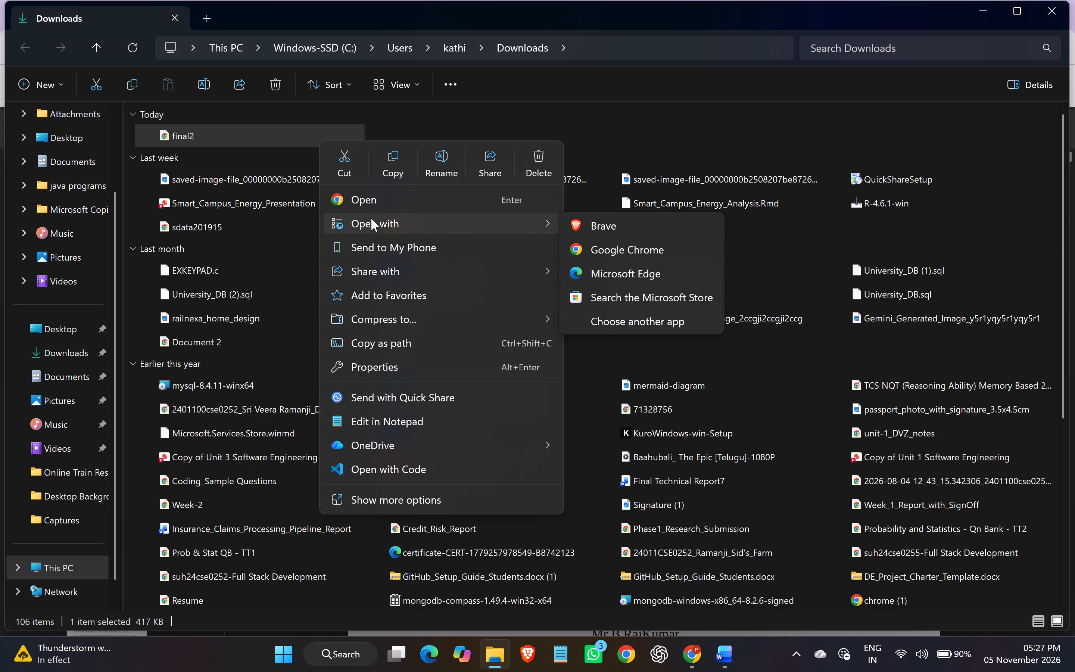
click(612, 327)
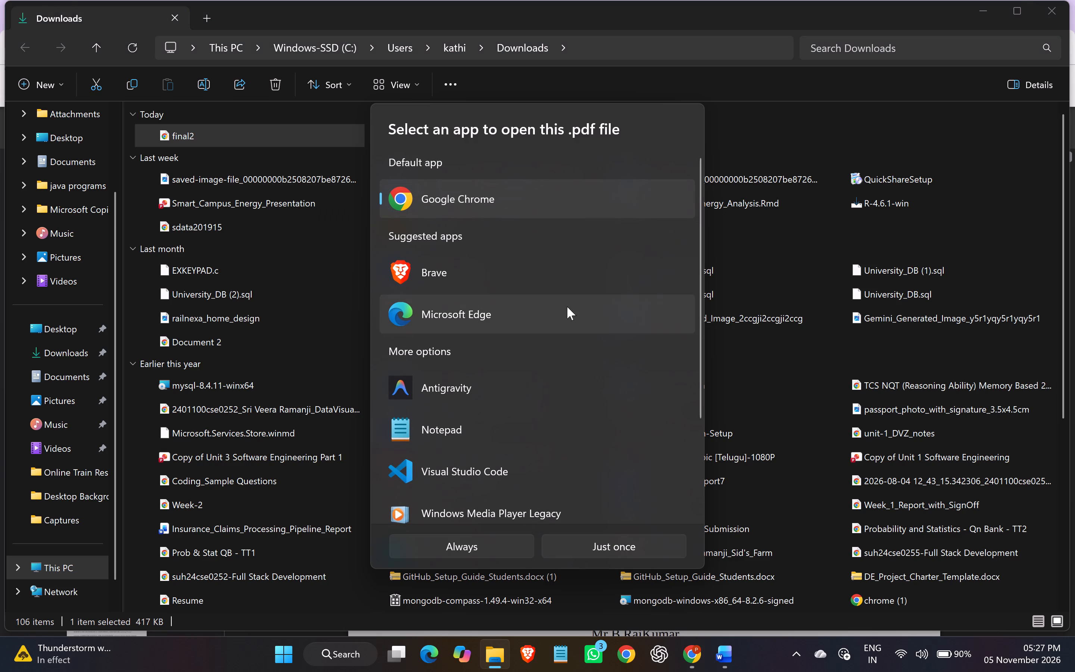
scroll(481, 404, down, 2)
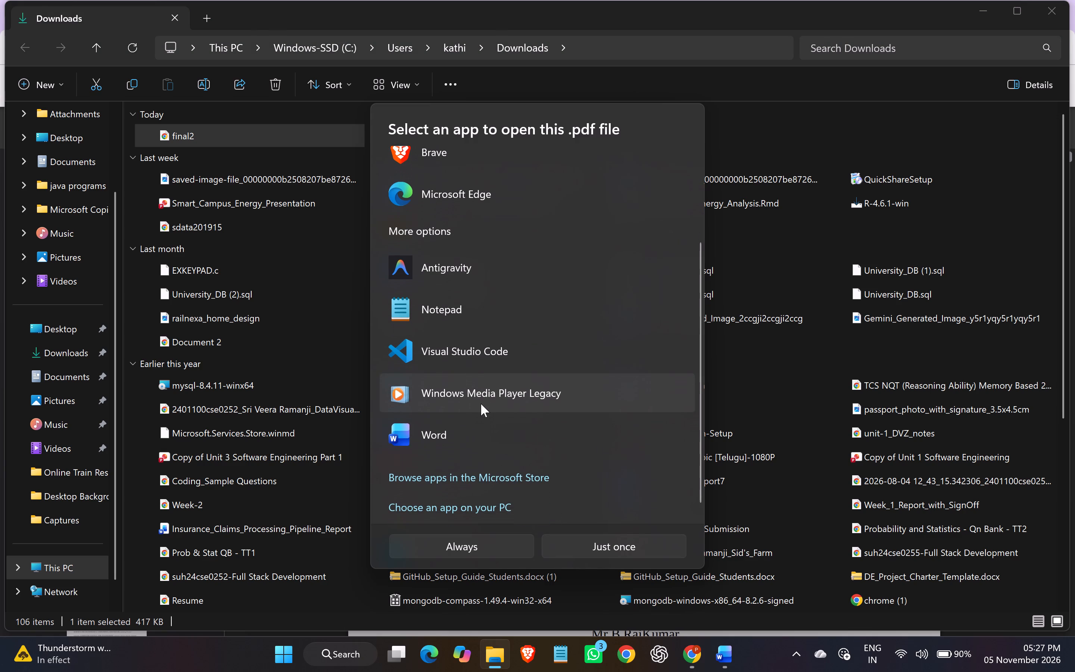
click(462, 419)
click(604, 543)
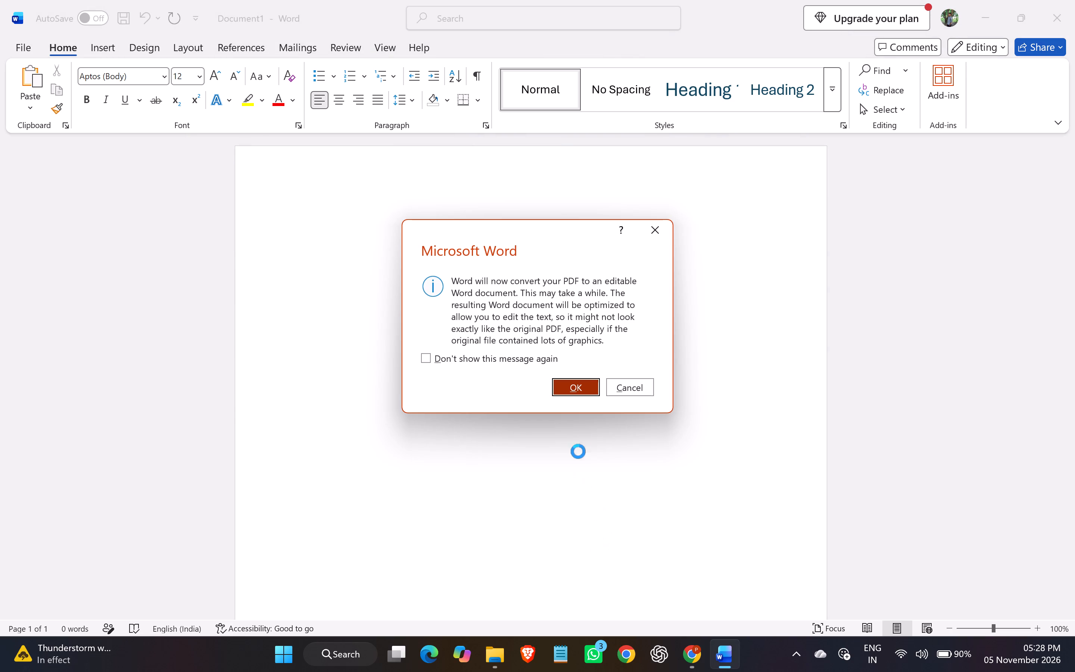
click(579, 387)
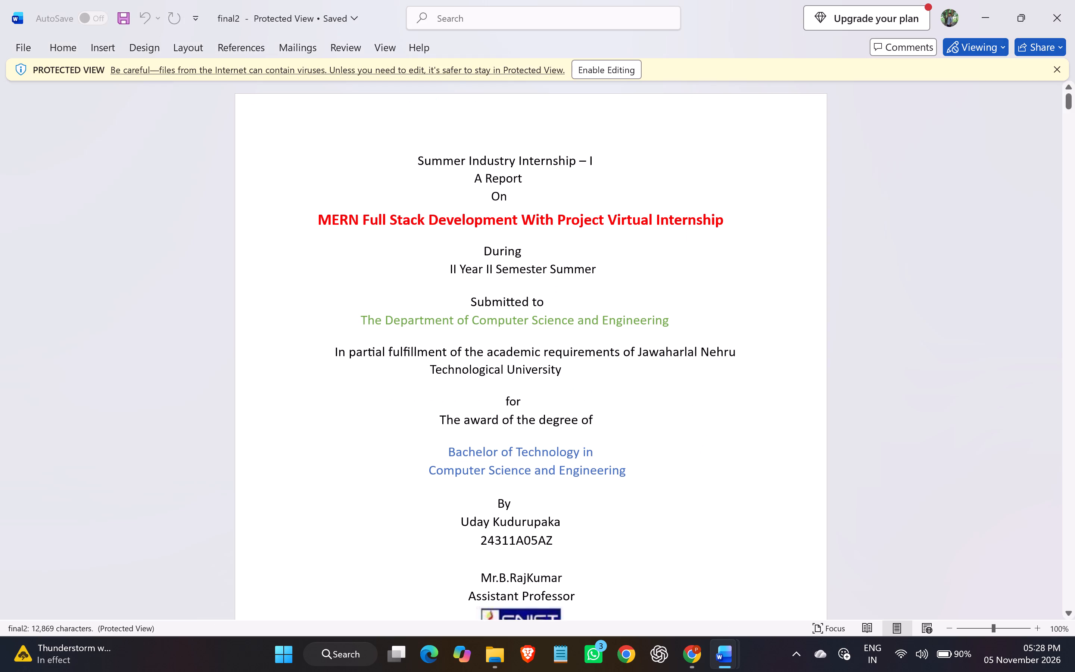
Examine the converted report's title page, institute certificate and virtual internship certificate pages.
scroll(579, 387, up, 1)
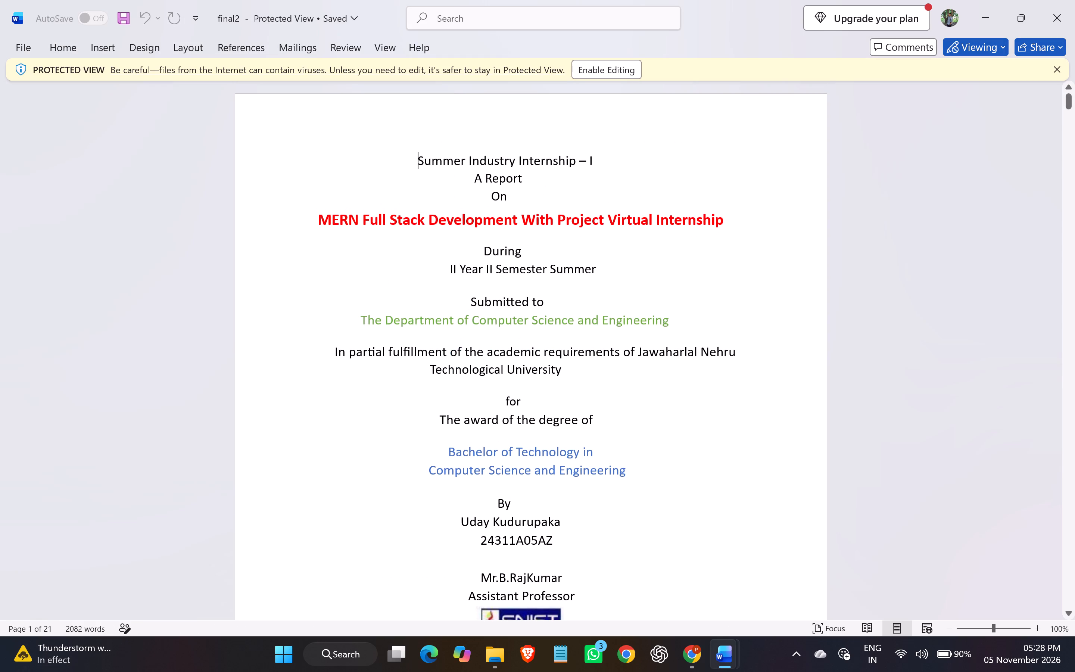
click(520, 218)
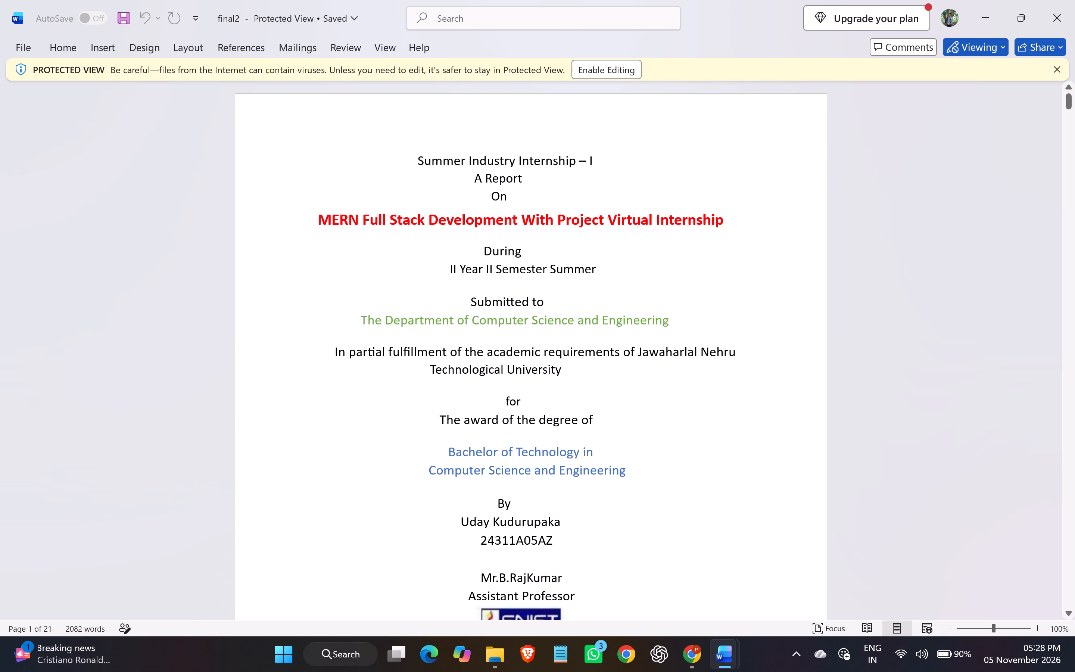
scroll(519, 222, down, 4)
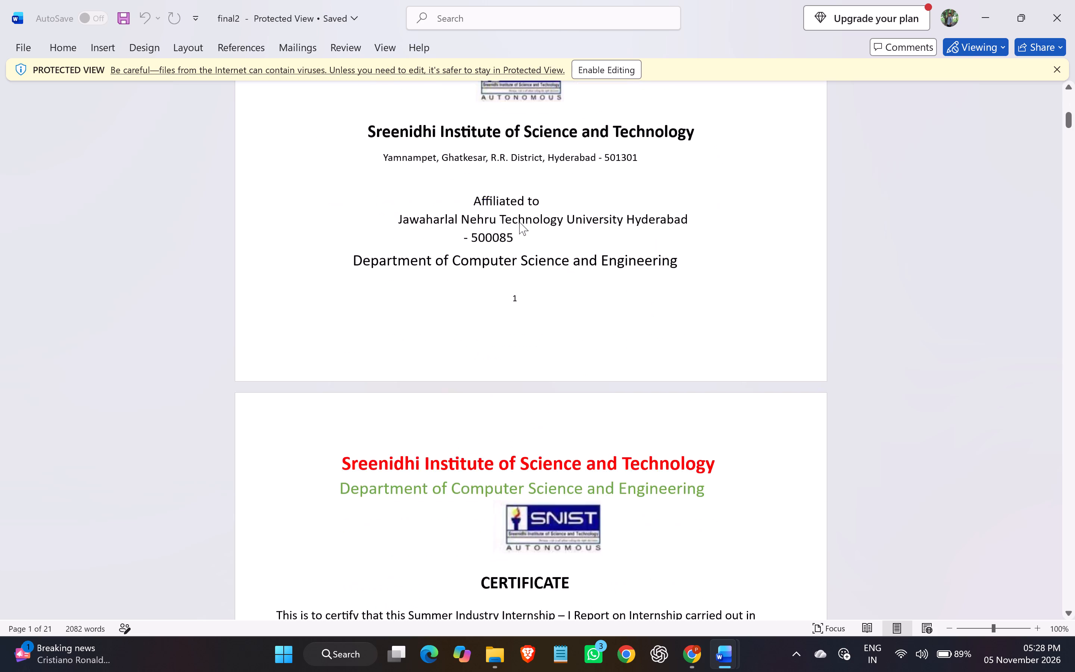
scroll(519, 222, down, 6)
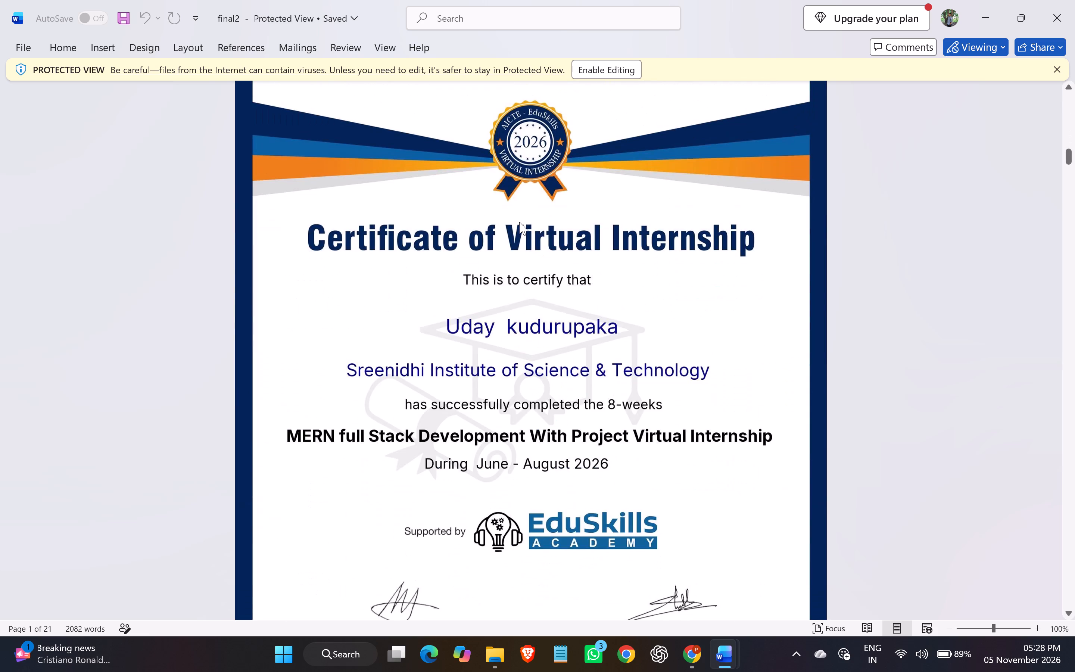
scroll(519, 222, up, 12)
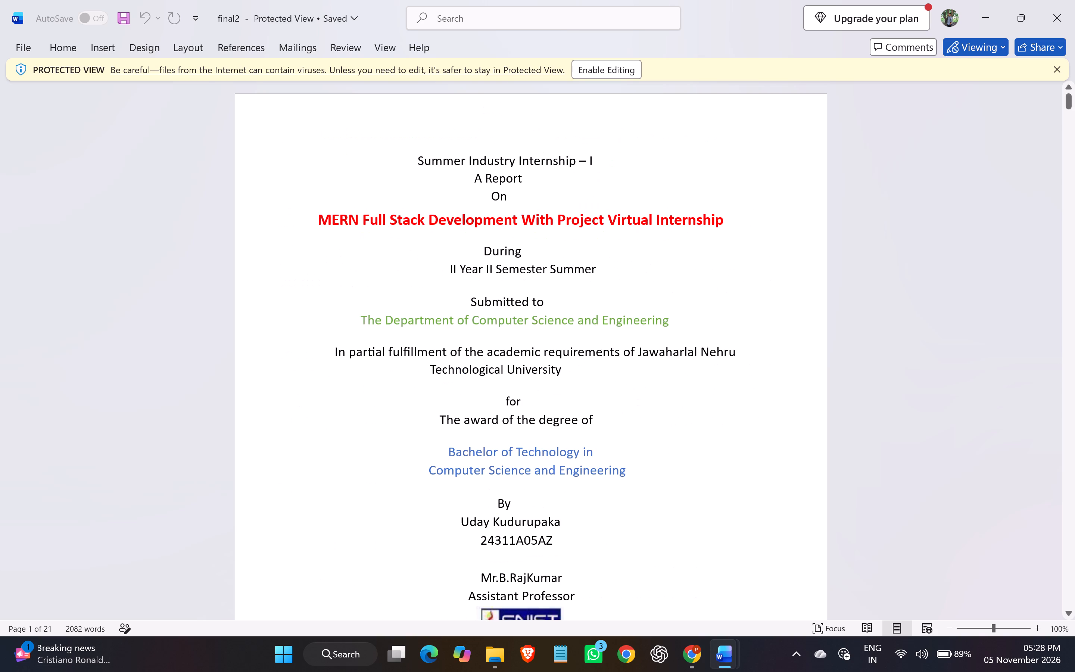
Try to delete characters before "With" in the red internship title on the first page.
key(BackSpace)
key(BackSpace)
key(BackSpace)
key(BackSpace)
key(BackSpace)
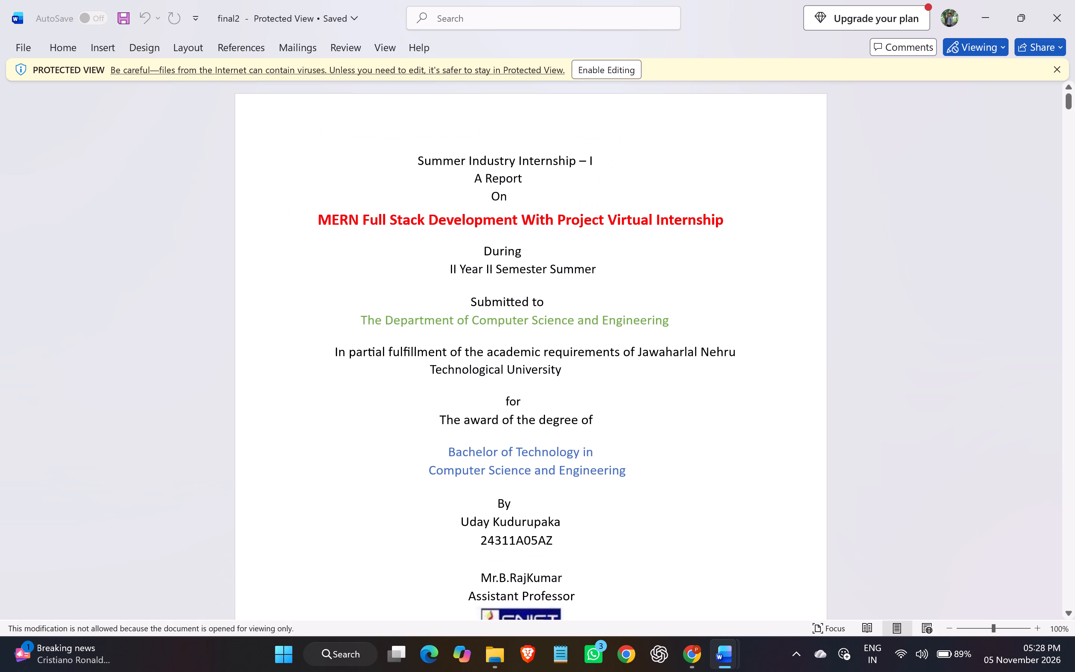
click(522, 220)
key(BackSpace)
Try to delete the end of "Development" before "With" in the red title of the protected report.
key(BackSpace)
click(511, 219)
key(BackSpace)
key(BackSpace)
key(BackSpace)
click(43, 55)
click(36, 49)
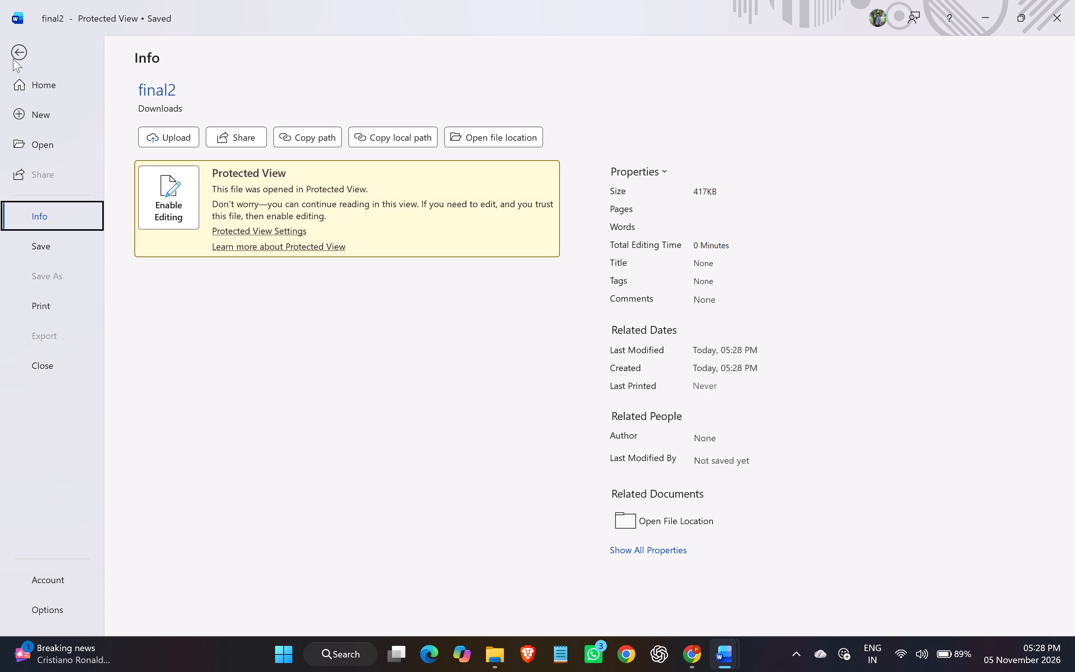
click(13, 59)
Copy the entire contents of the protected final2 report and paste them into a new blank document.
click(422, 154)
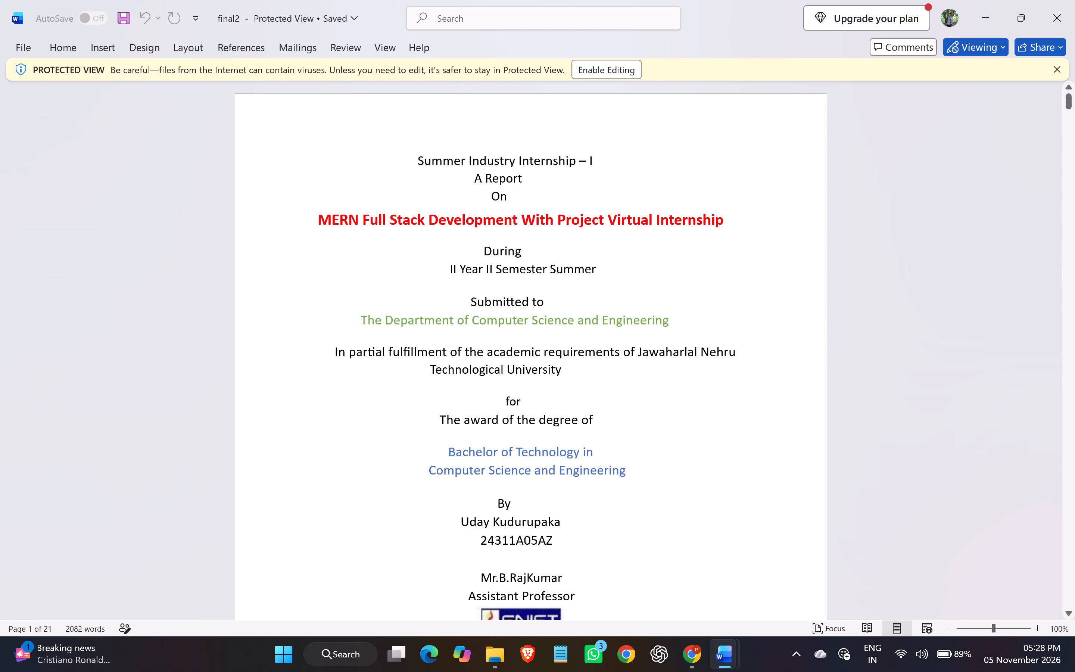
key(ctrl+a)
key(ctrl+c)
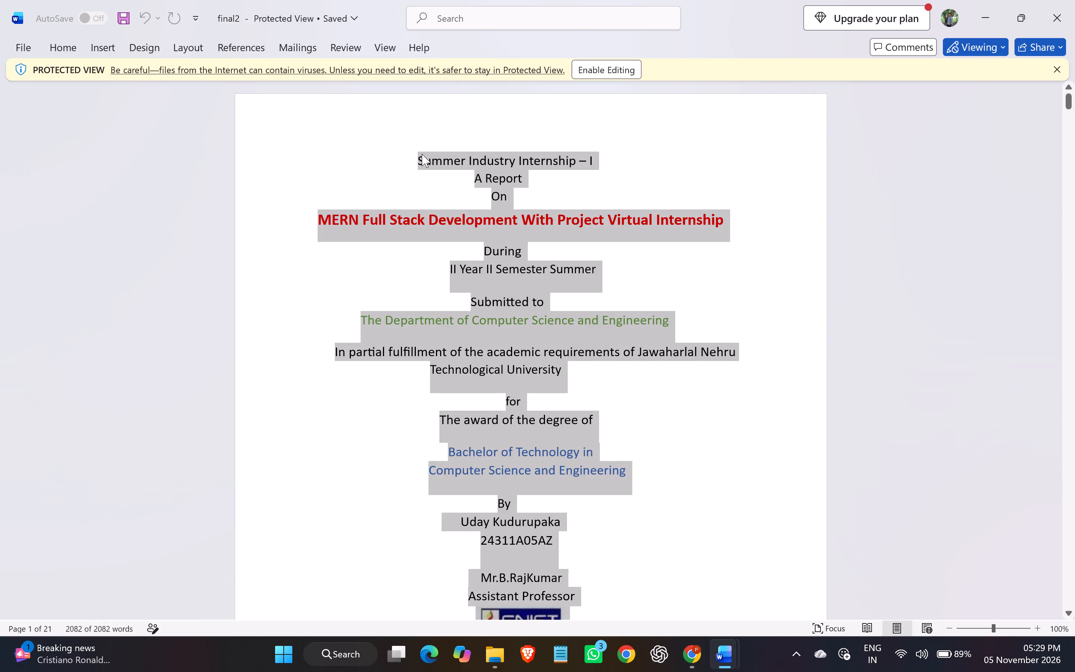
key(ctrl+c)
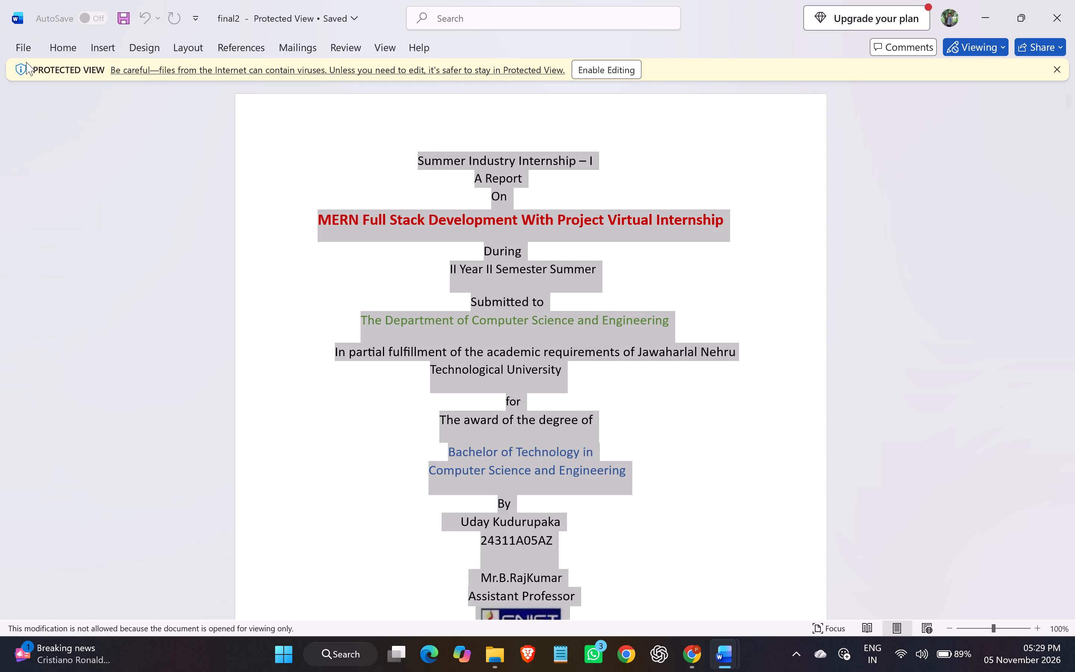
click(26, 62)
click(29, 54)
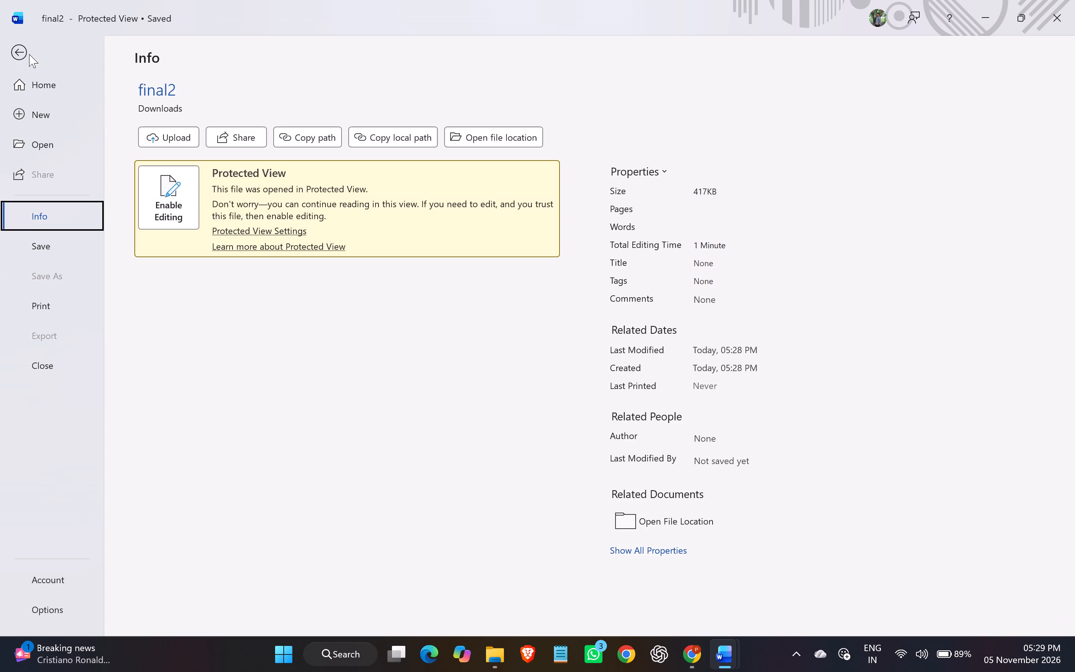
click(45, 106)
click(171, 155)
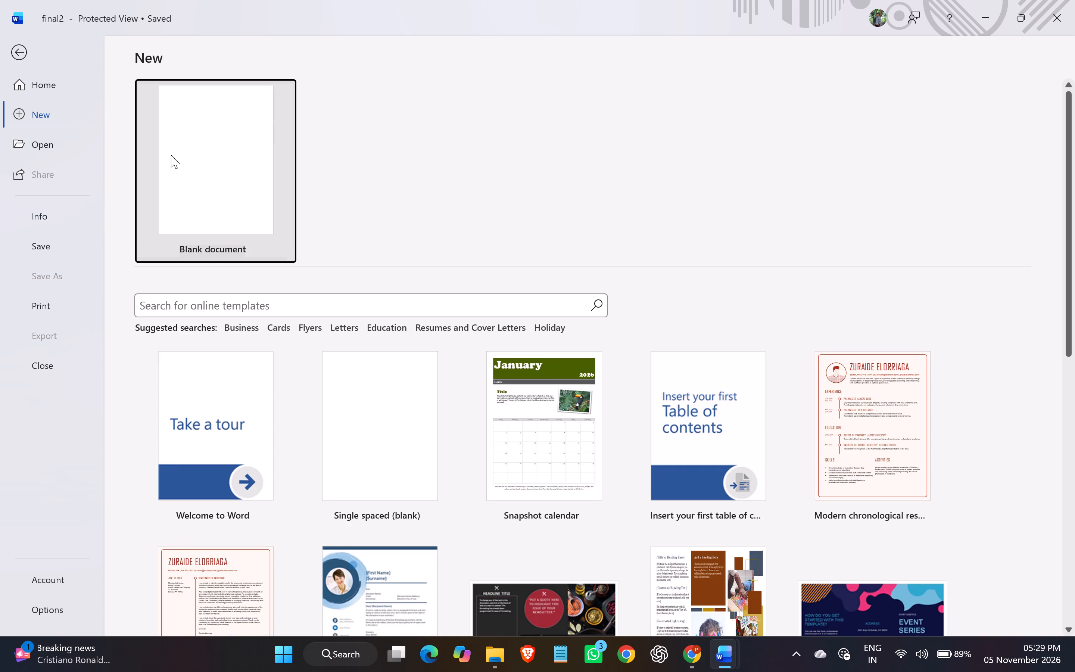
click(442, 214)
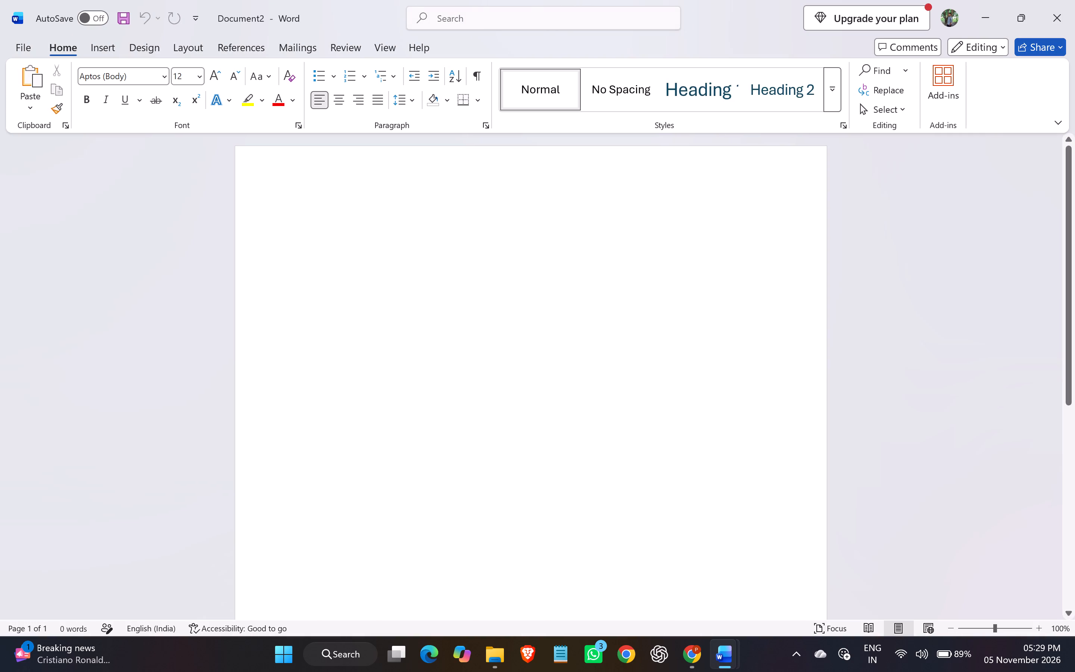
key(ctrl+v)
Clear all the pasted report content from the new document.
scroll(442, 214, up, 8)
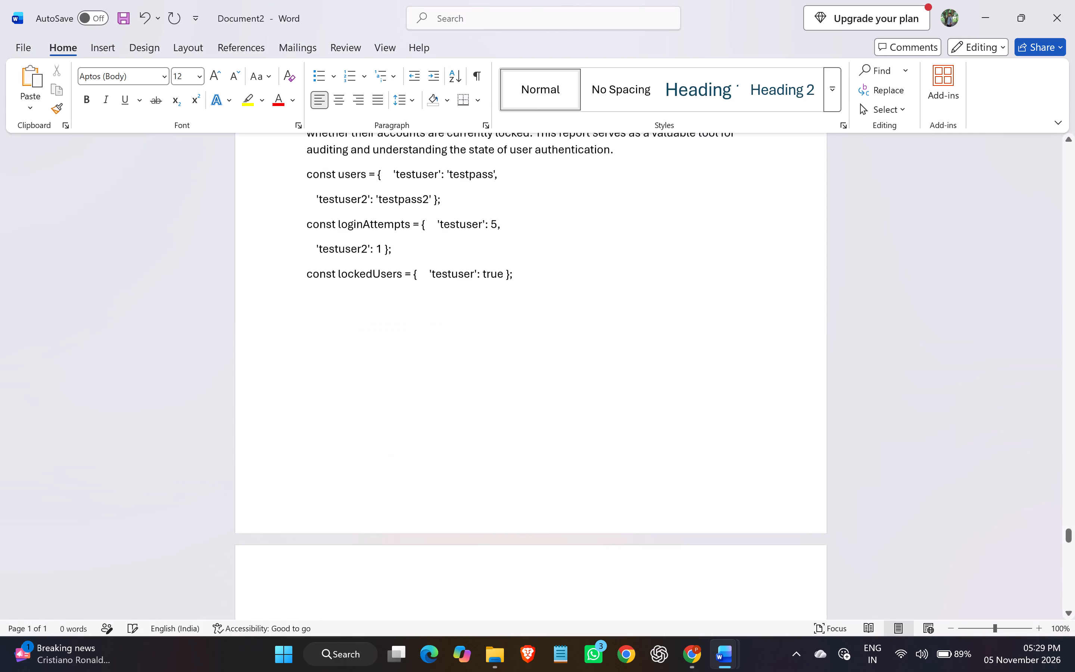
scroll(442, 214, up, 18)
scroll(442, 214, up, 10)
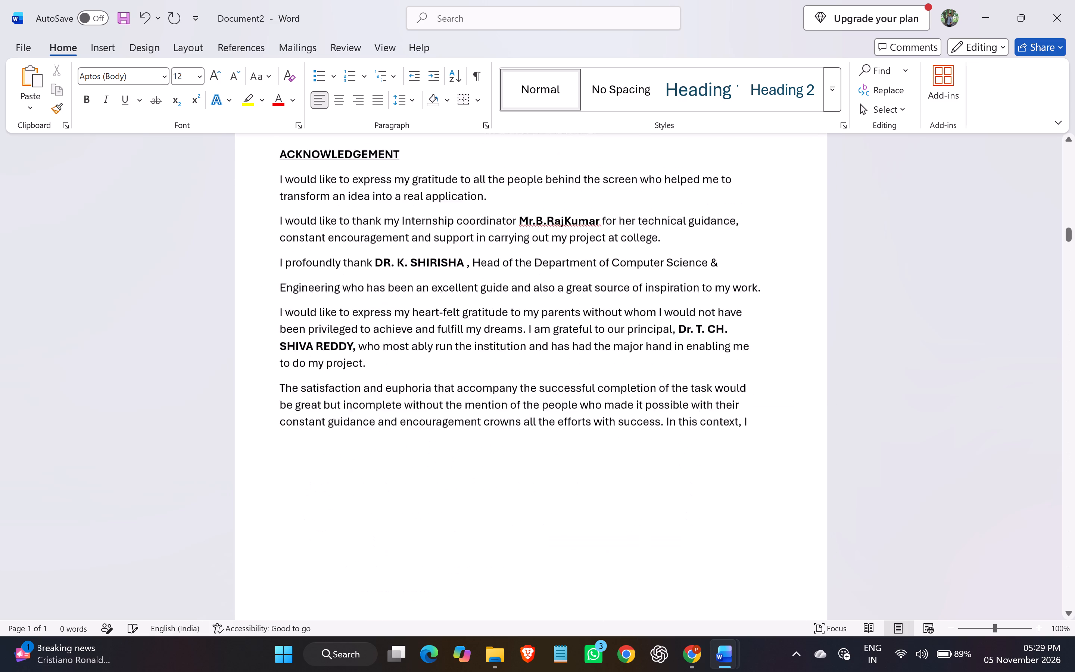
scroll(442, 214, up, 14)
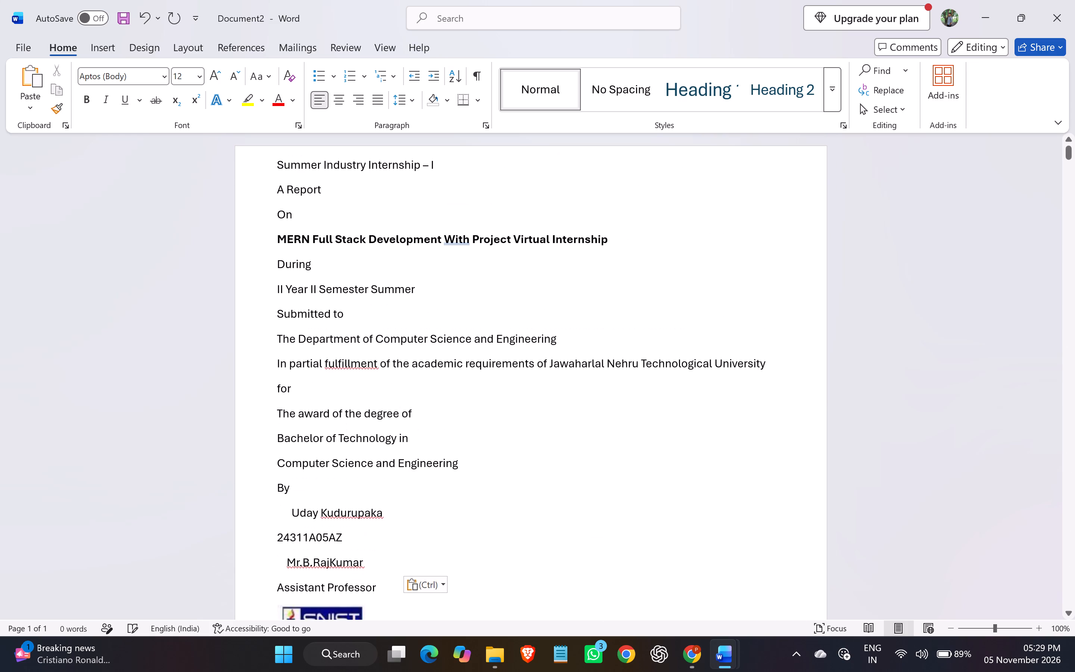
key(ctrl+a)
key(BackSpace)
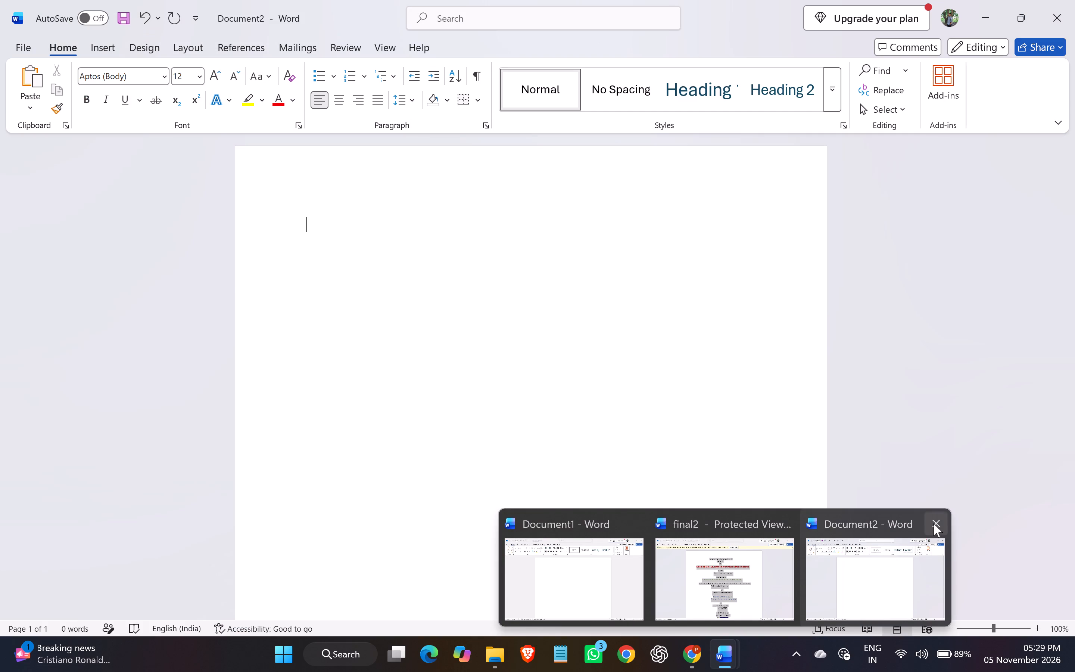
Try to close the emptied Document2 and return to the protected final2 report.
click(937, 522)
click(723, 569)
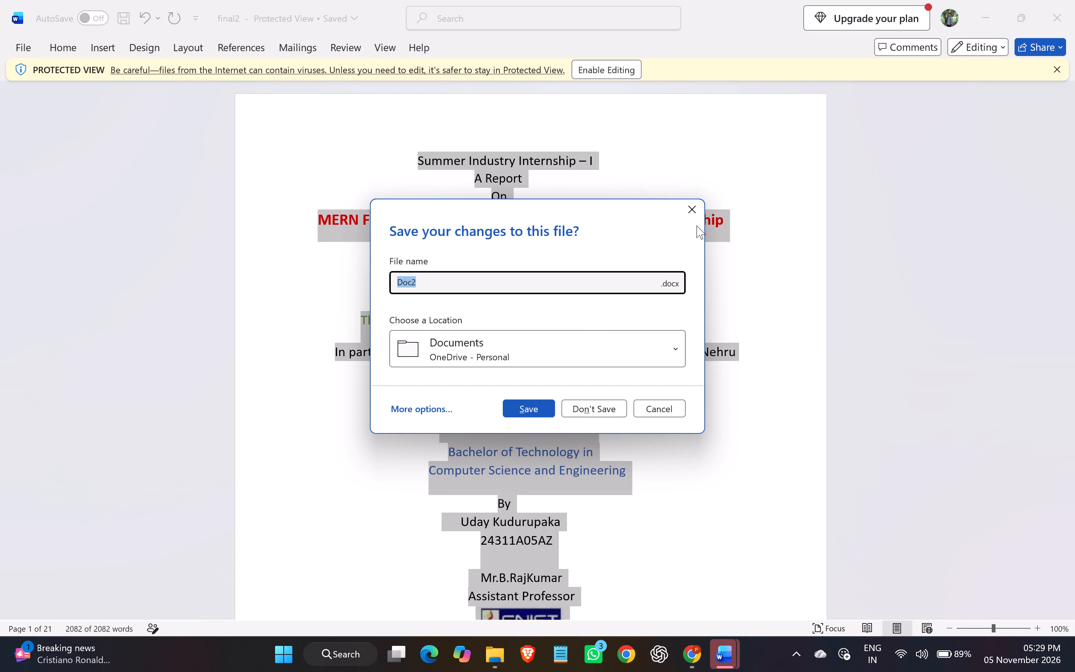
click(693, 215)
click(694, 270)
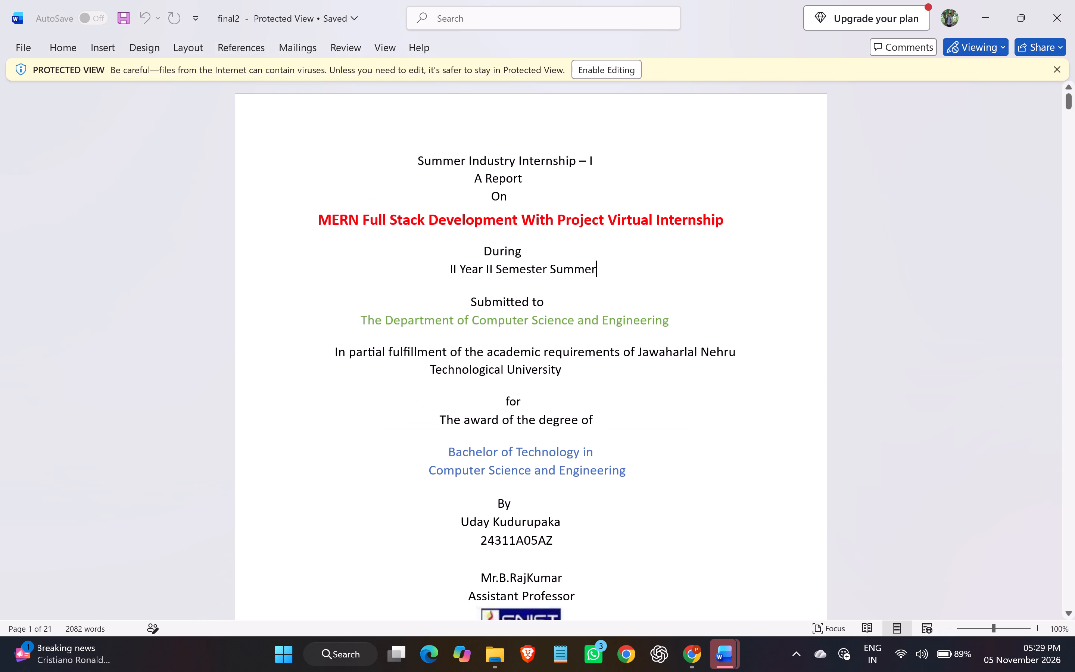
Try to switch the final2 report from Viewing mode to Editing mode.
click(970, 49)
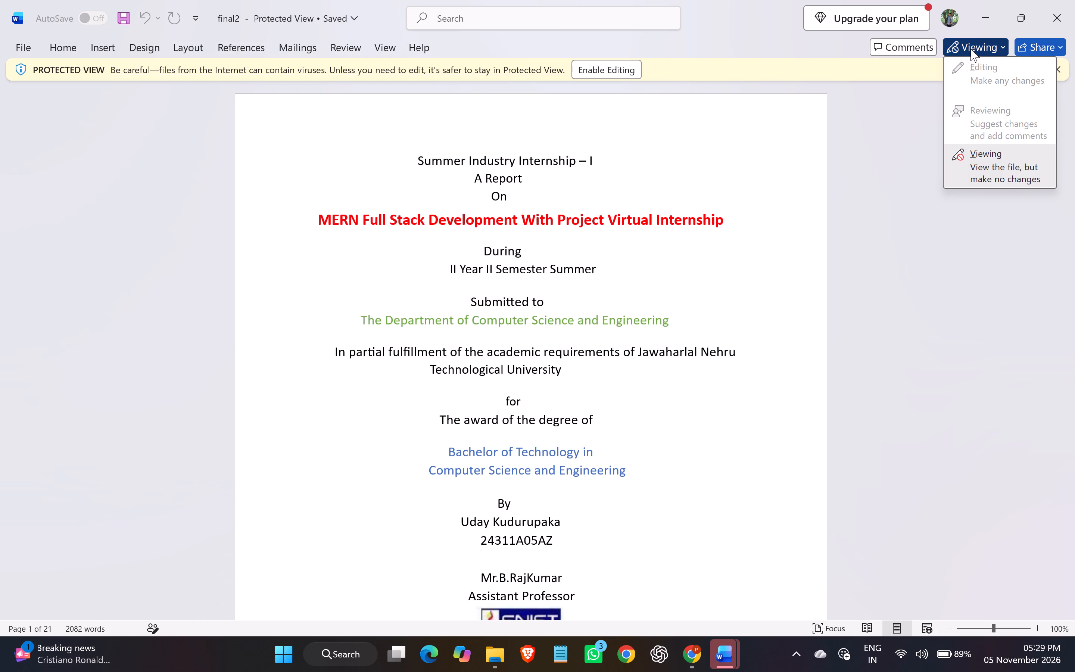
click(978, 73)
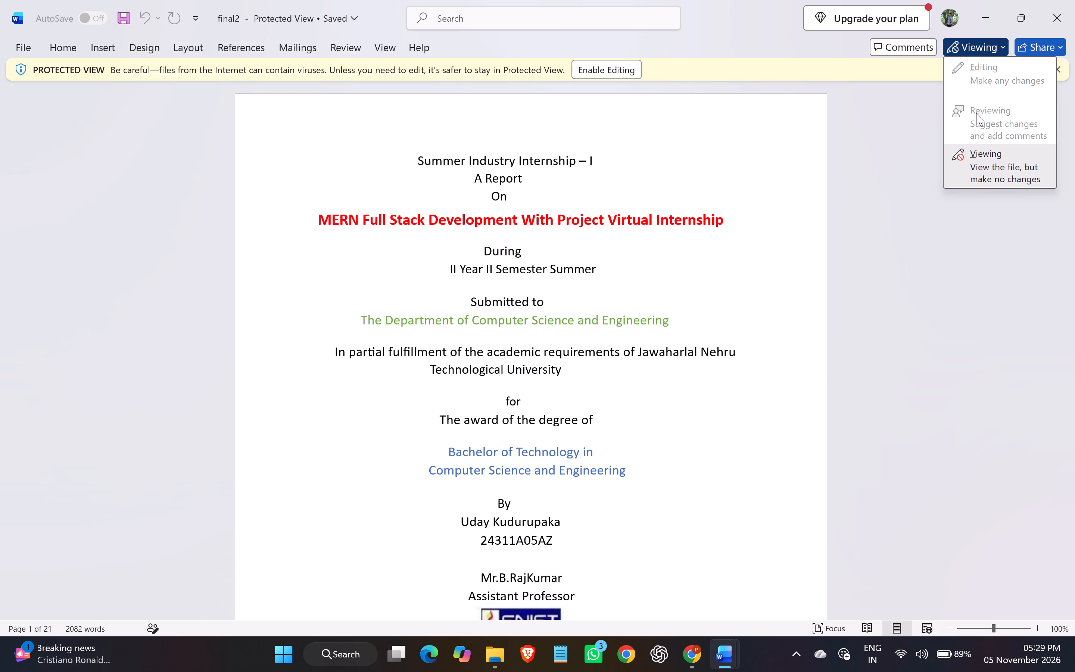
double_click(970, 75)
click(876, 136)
Enable editing for the protected final2 report and accept converting the PDF to an editable Word document.
click(633, 68)
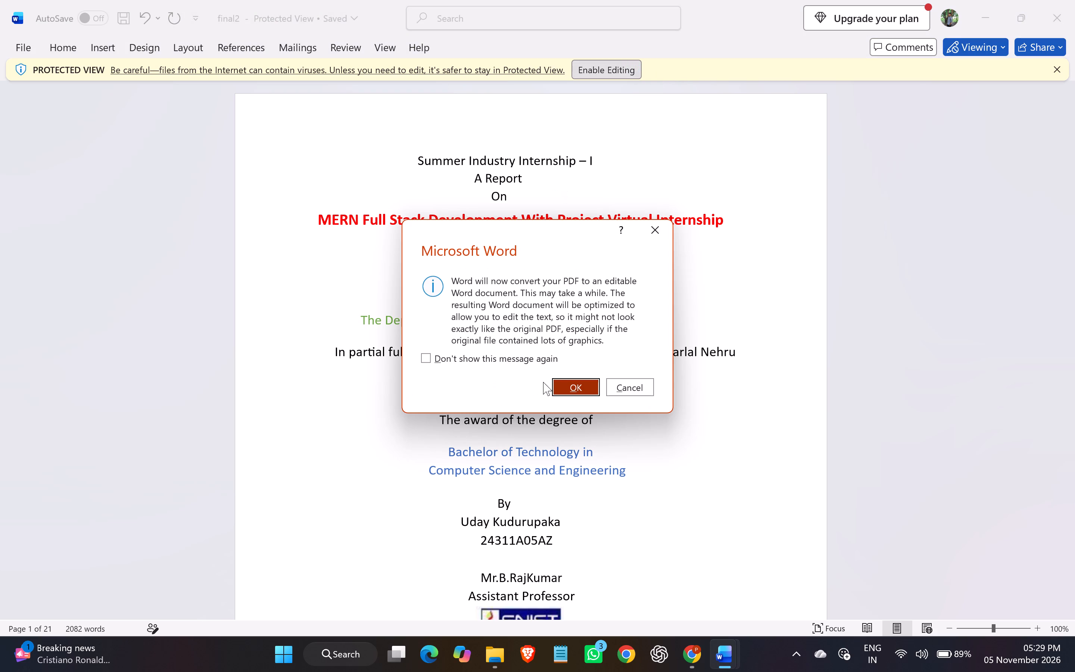
click(568, 379)
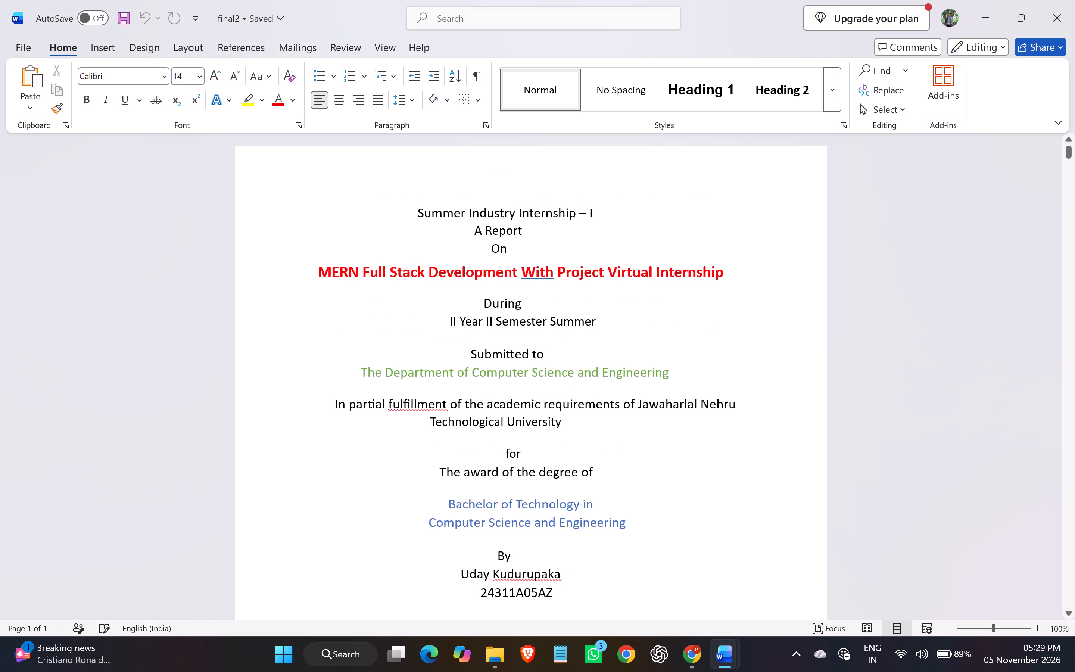
Delete "MERN Full Stack Development" from the red title on the first page, keeping "With Project Virtual Internship".
click(526, 273)
key(BackSpace)
key(BackSpace)
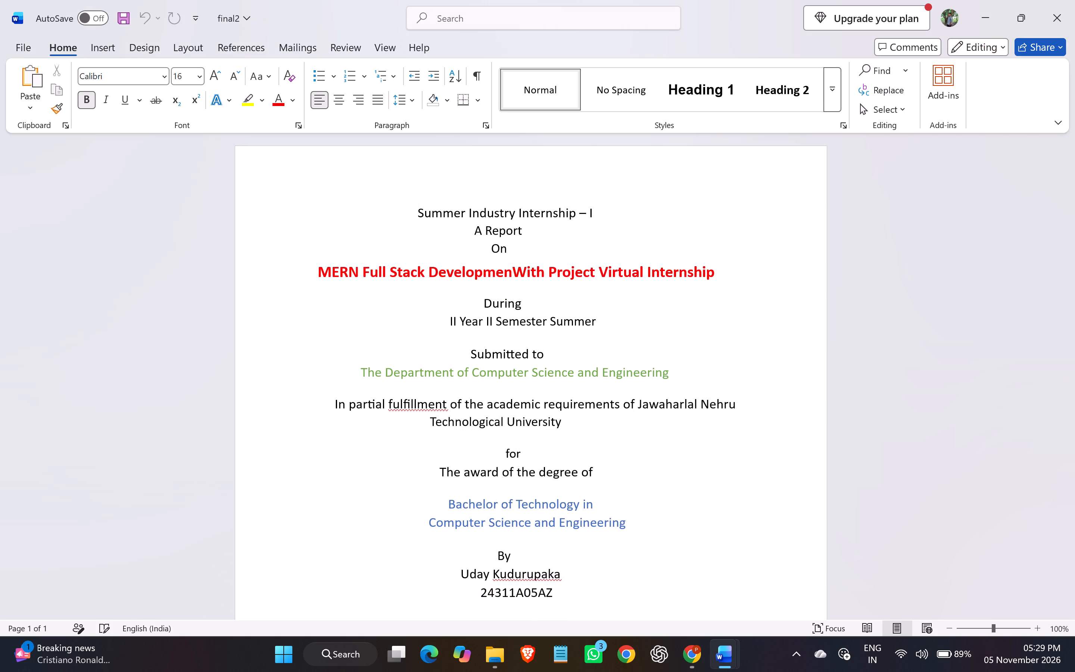
key(BackSpace)
key(BackSpace)
key(BackSpace)
key(BackSpace)
key(BackSpace)
key(BackSpace)
key(BackSpace)
key(BackSpace)
key(BackSpace)
key(BackSpace)
key(BackSpace)
key(BackSpace)
key(BackSpace)
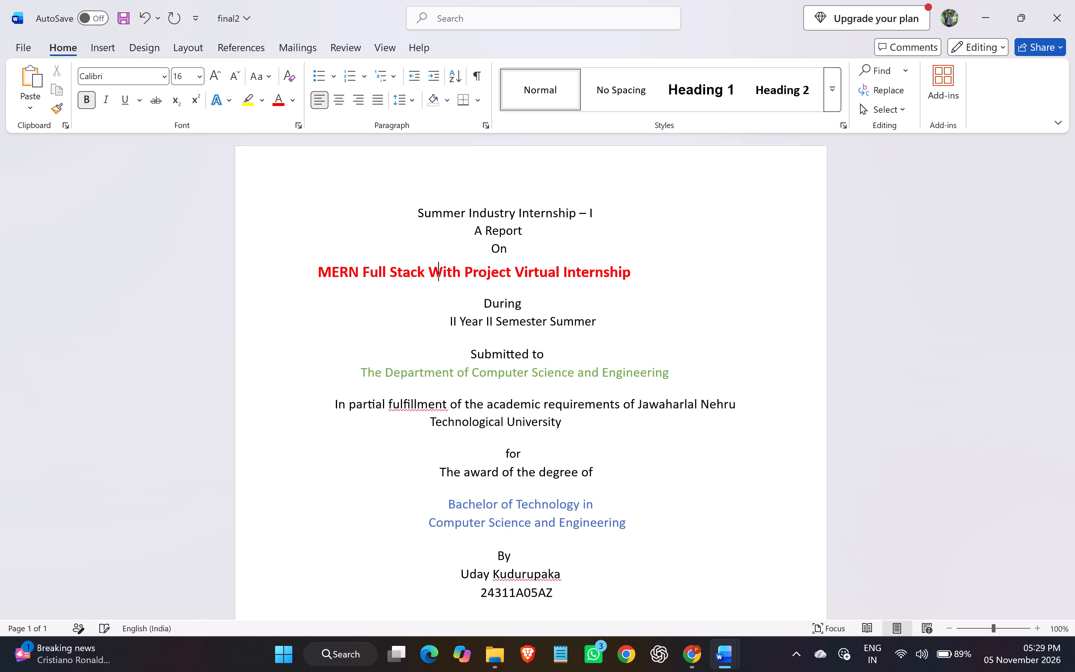
key(BackSpace)
key(BackSpace)
key(BackSpace)
key(BackSpace)
key(BackSpace)
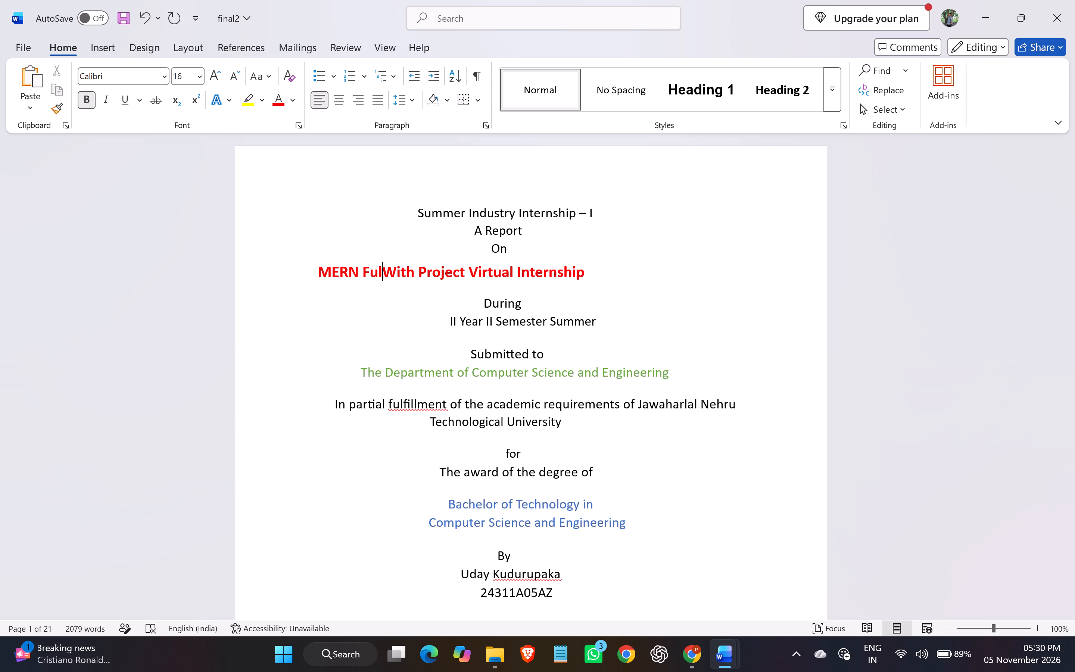
key(BackSpace)
key(BackSpace)
key(BackSpace)
key(BackSpace)
key(BackSpace)
key(BackSpace)
key(BackSpace)
key(BackSpace)
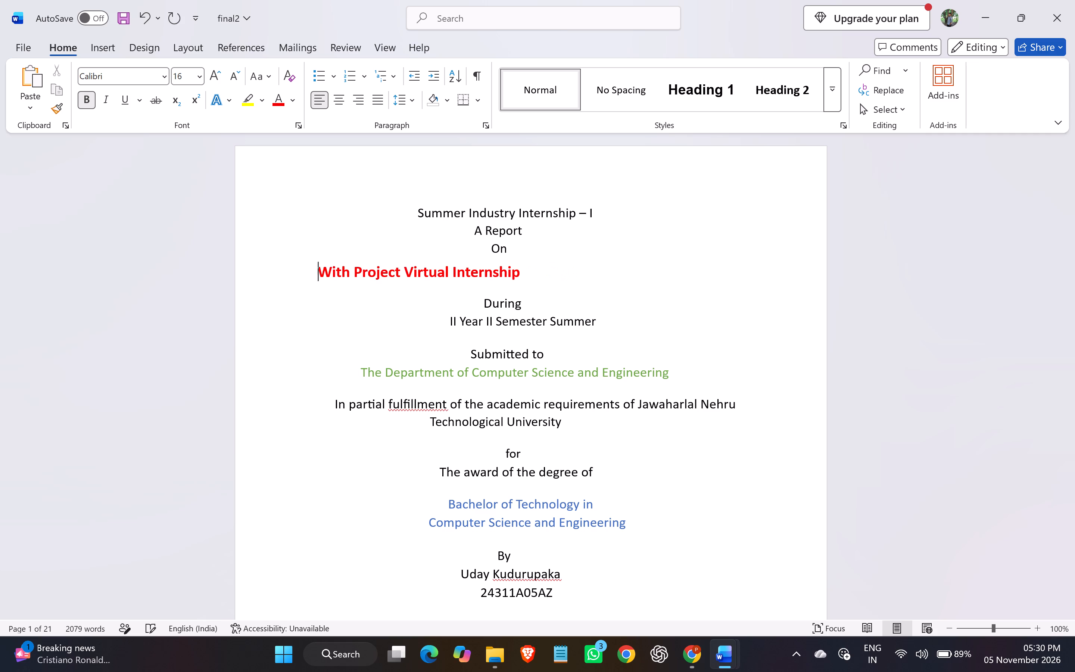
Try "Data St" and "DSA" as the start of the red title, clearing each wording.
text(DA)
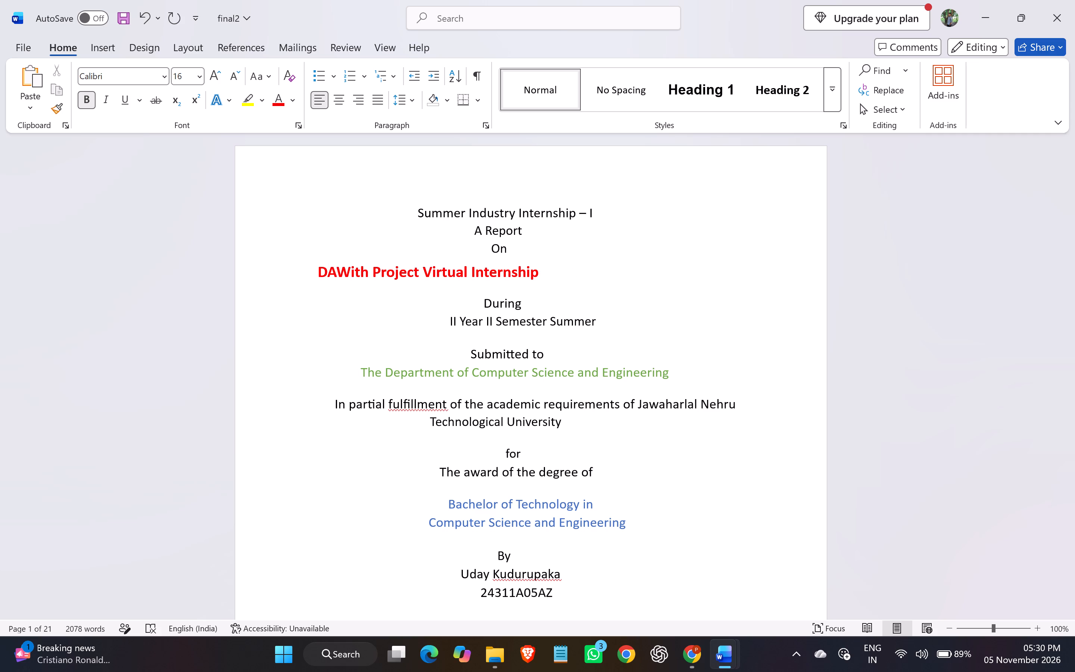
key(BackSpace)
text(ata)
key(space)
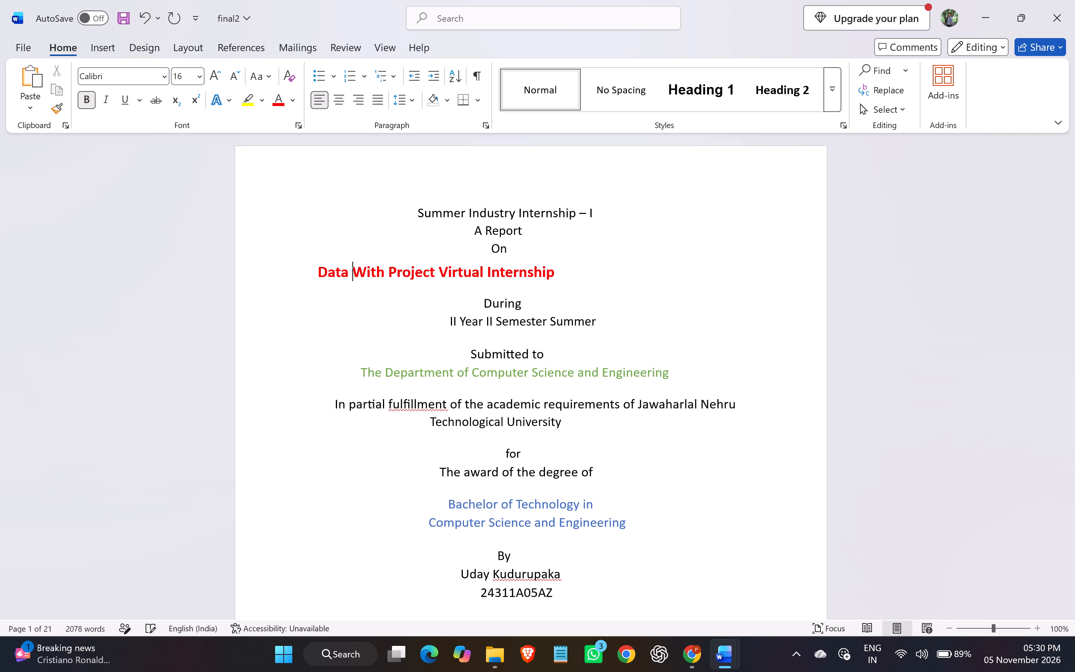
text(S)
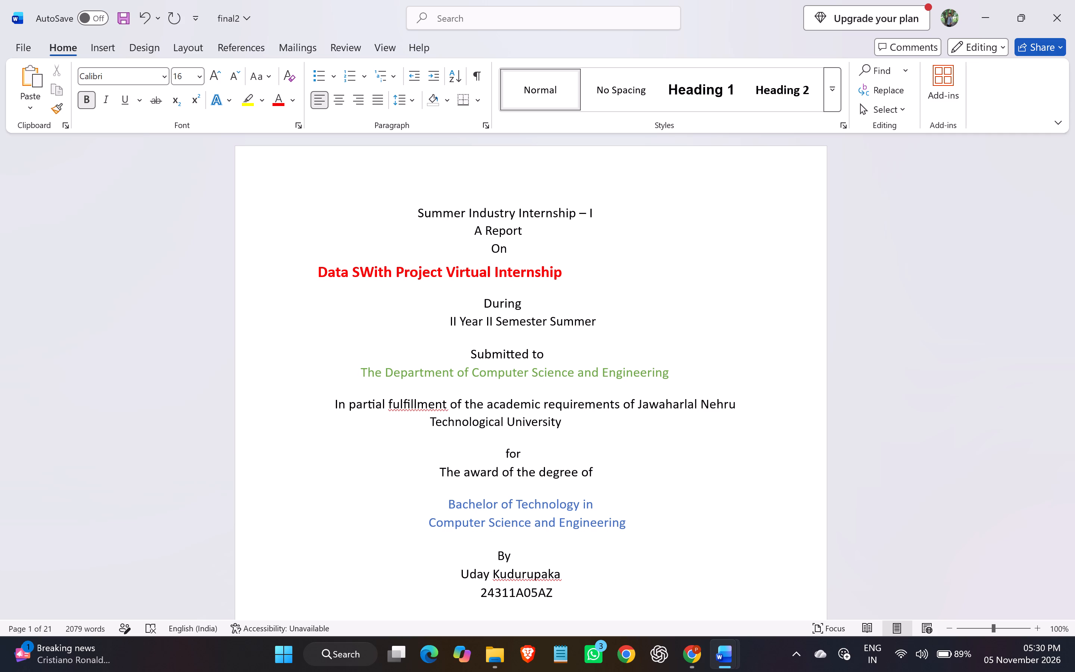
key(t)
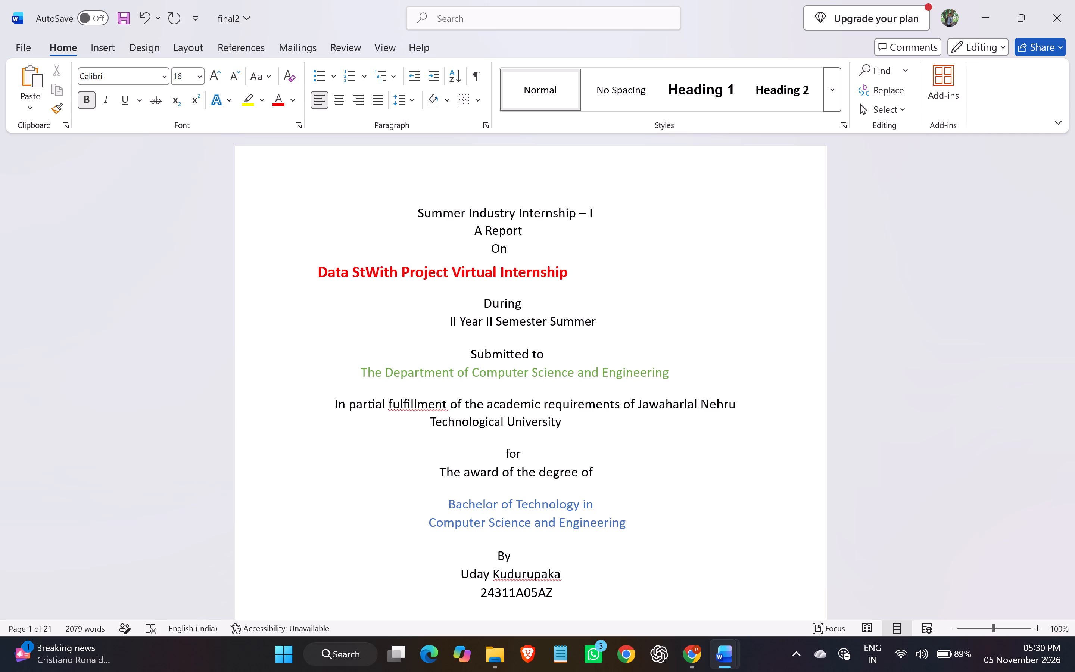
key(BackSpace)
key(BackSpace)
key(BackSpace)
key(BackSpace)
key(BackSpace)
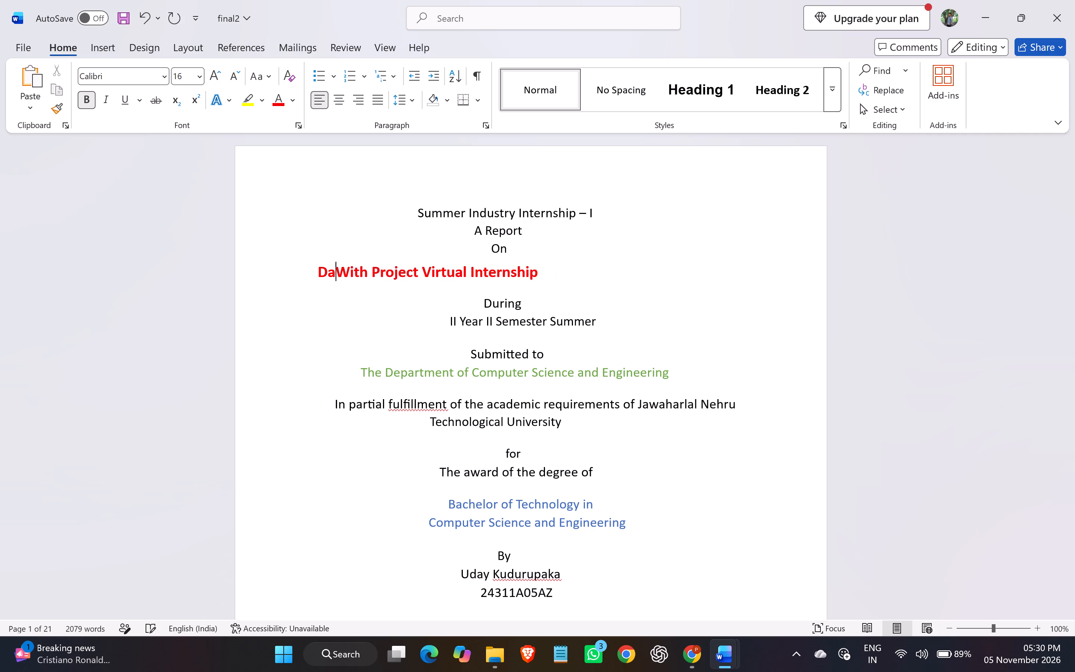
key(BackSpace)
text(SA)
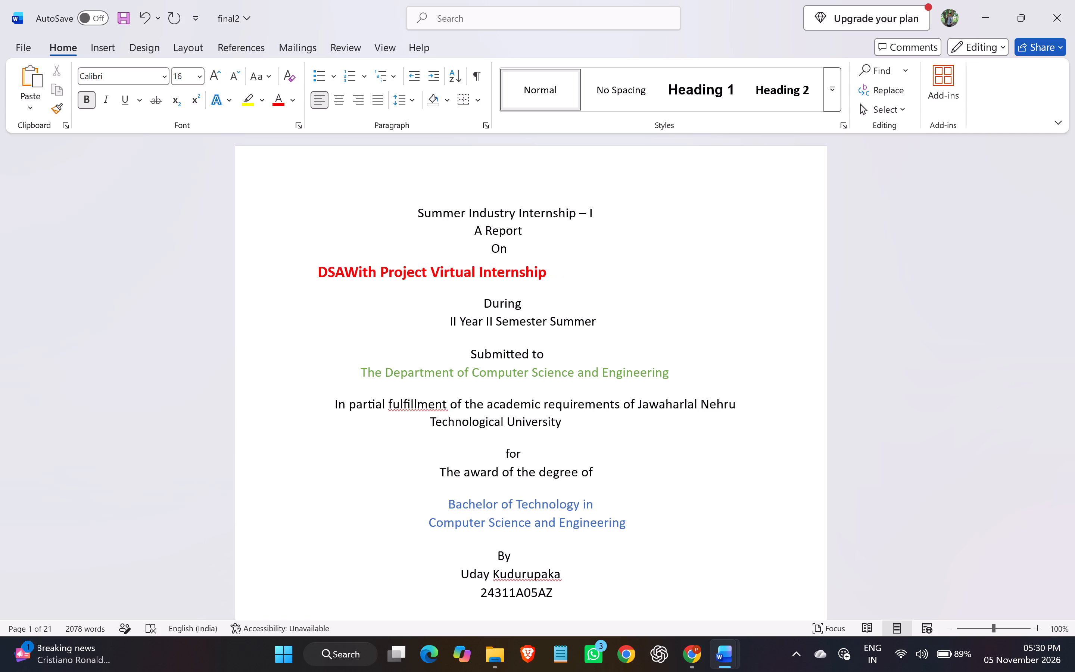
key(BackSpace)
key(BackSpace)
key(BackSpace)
Insert "Data Structures and" before "With Project Virtual Internship" in the red title on the first page.
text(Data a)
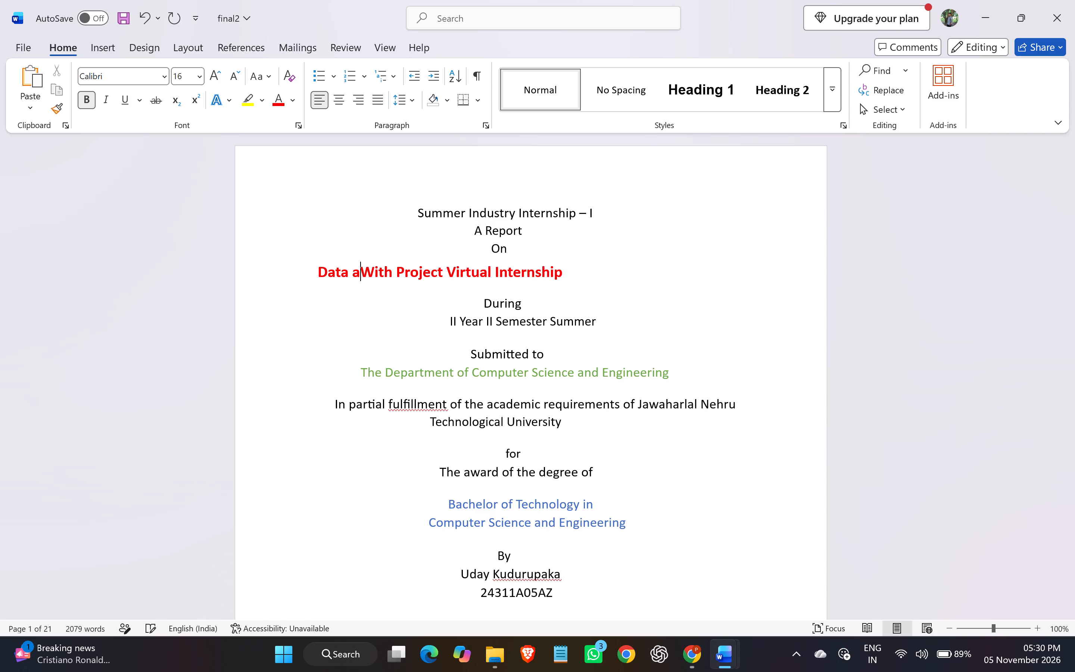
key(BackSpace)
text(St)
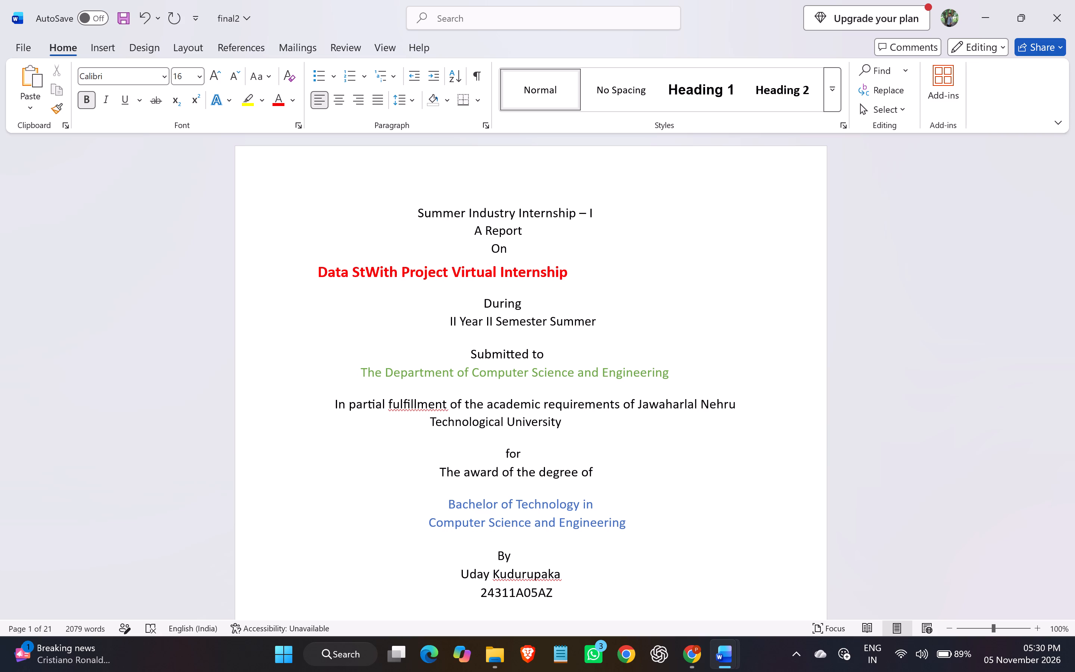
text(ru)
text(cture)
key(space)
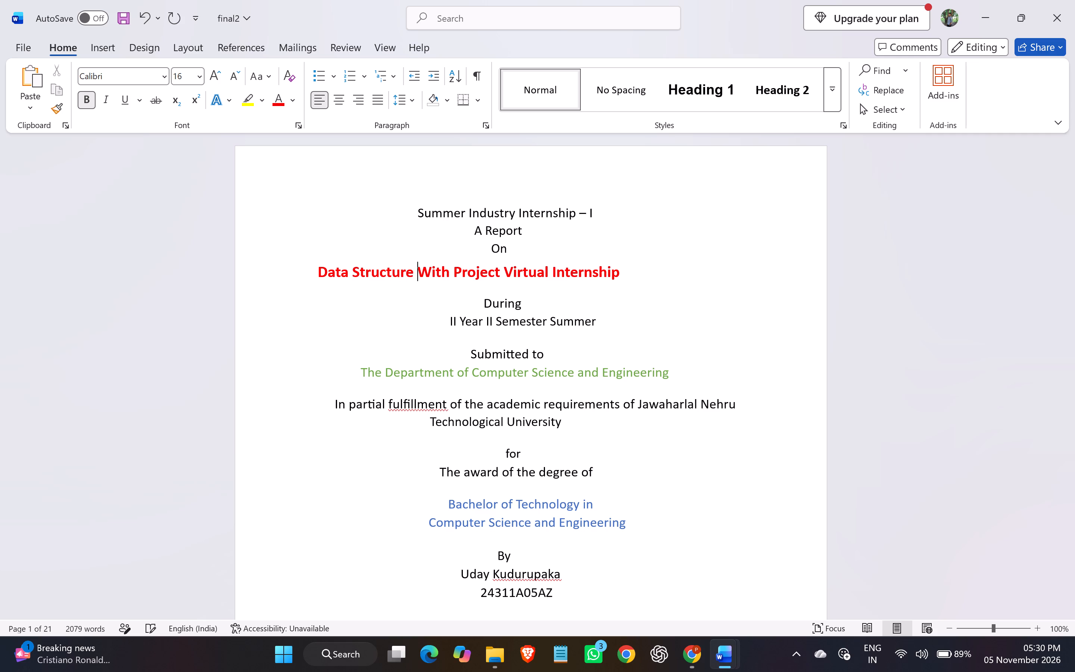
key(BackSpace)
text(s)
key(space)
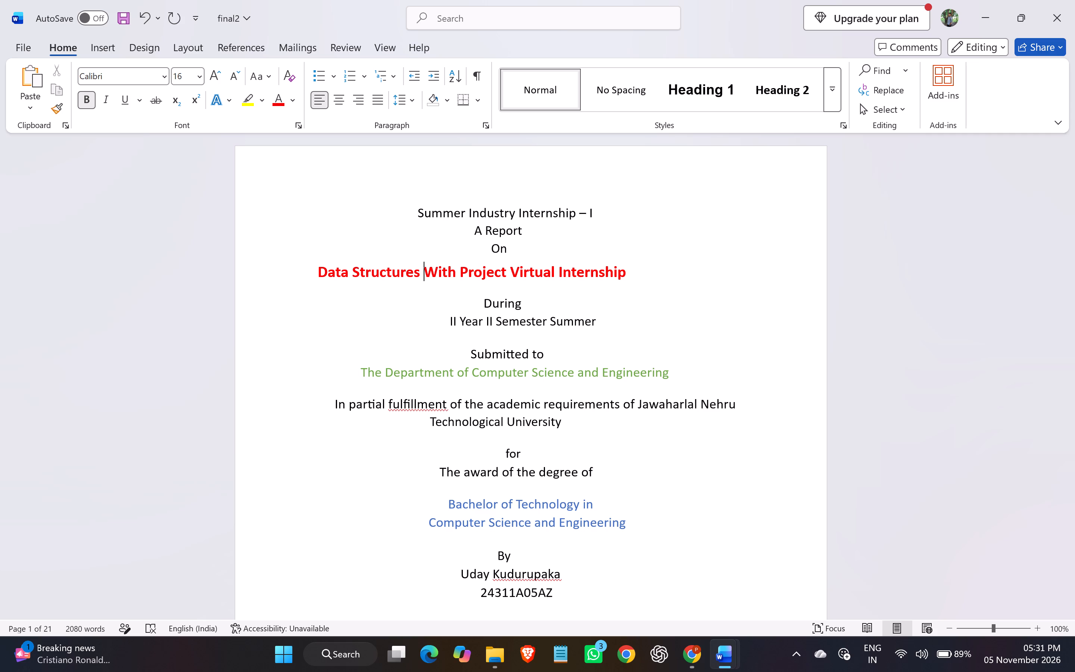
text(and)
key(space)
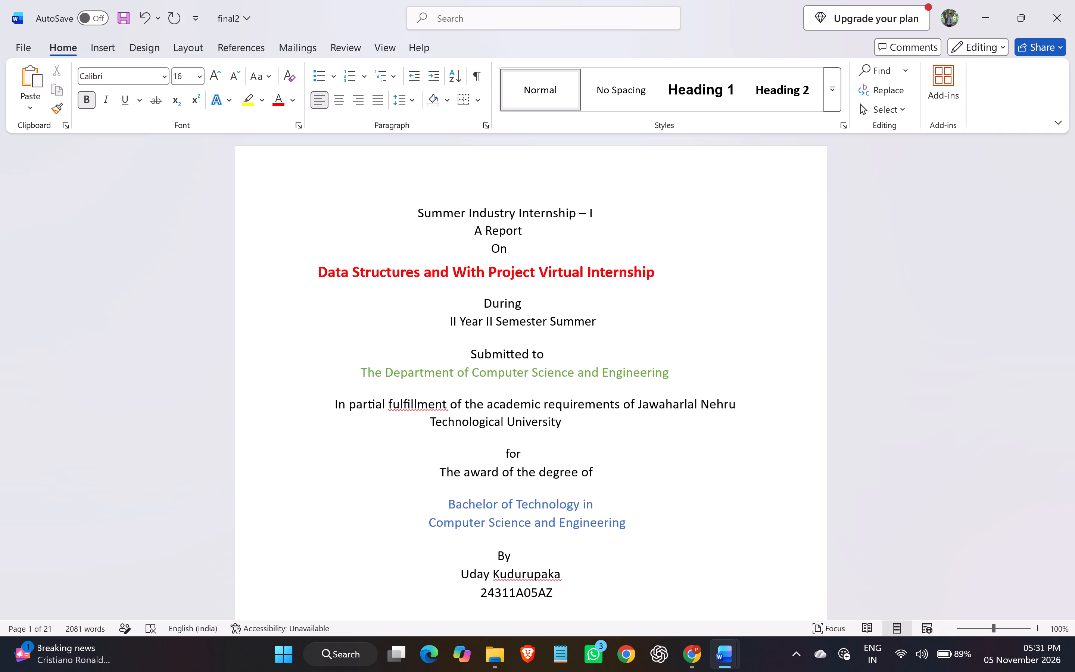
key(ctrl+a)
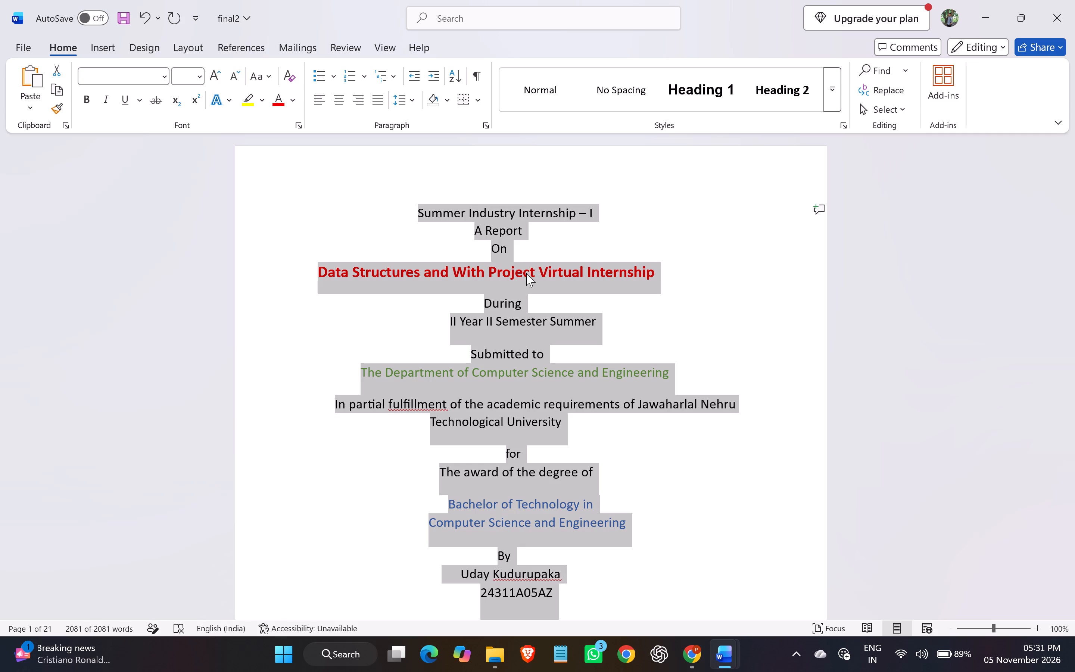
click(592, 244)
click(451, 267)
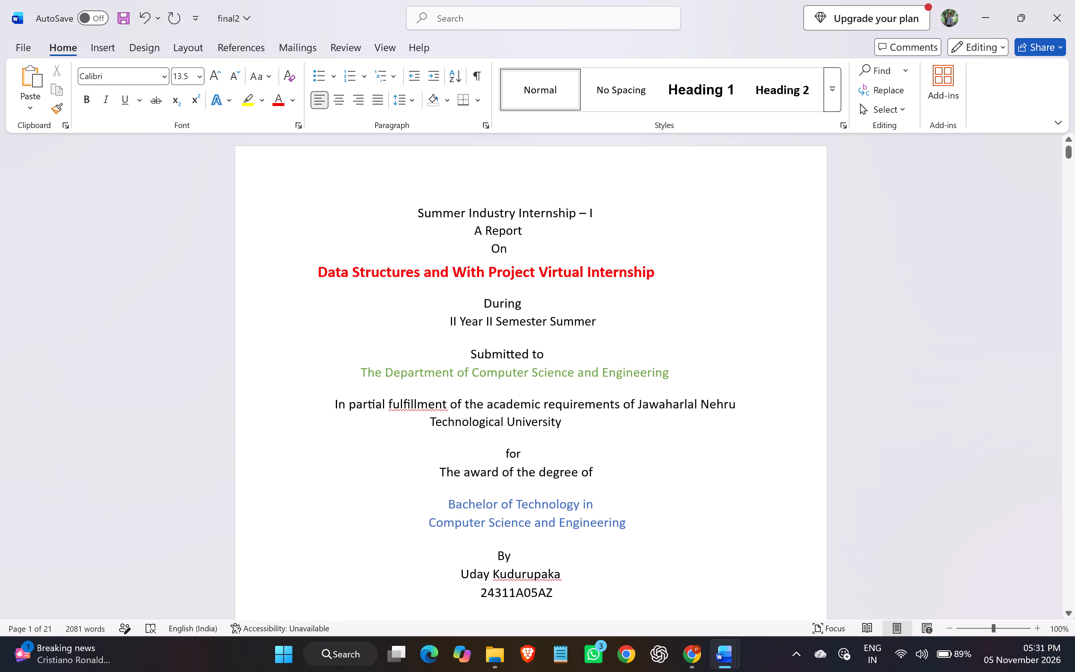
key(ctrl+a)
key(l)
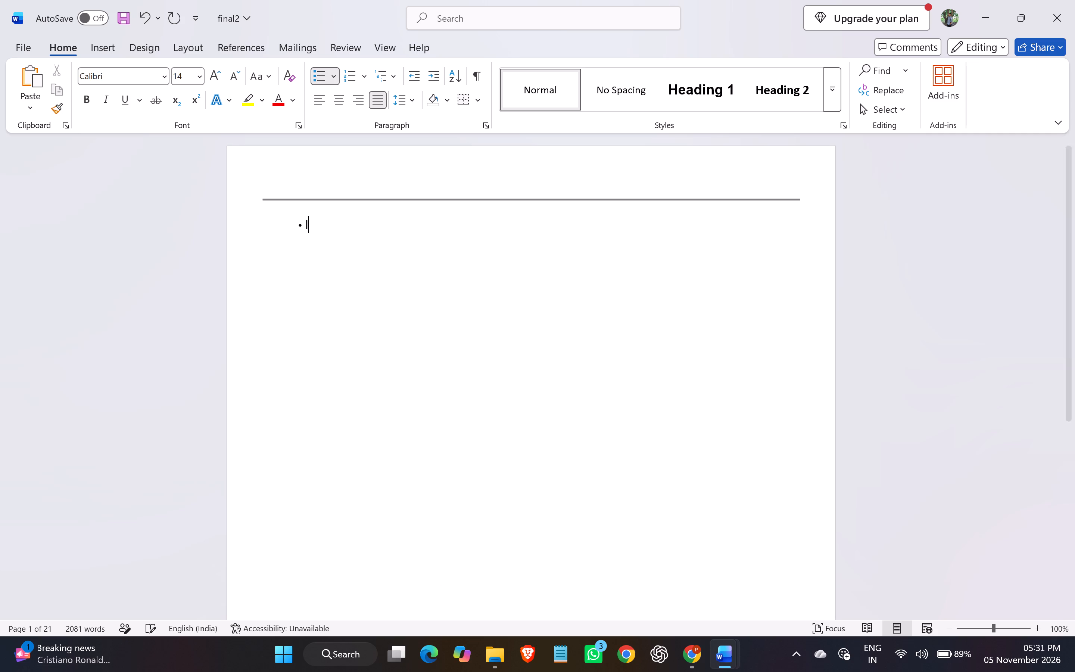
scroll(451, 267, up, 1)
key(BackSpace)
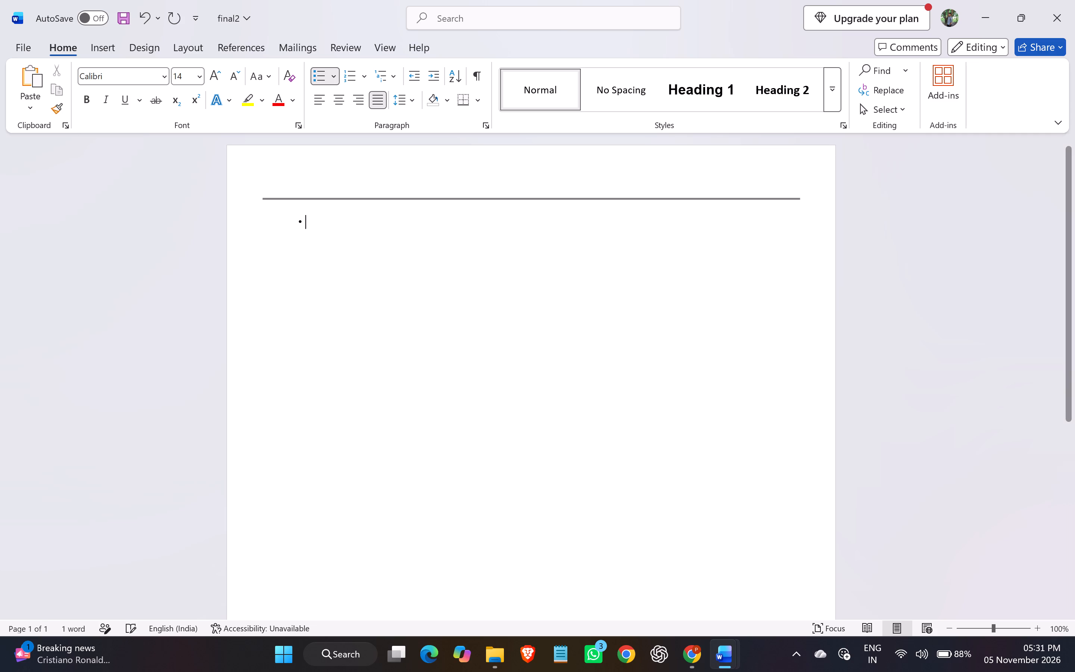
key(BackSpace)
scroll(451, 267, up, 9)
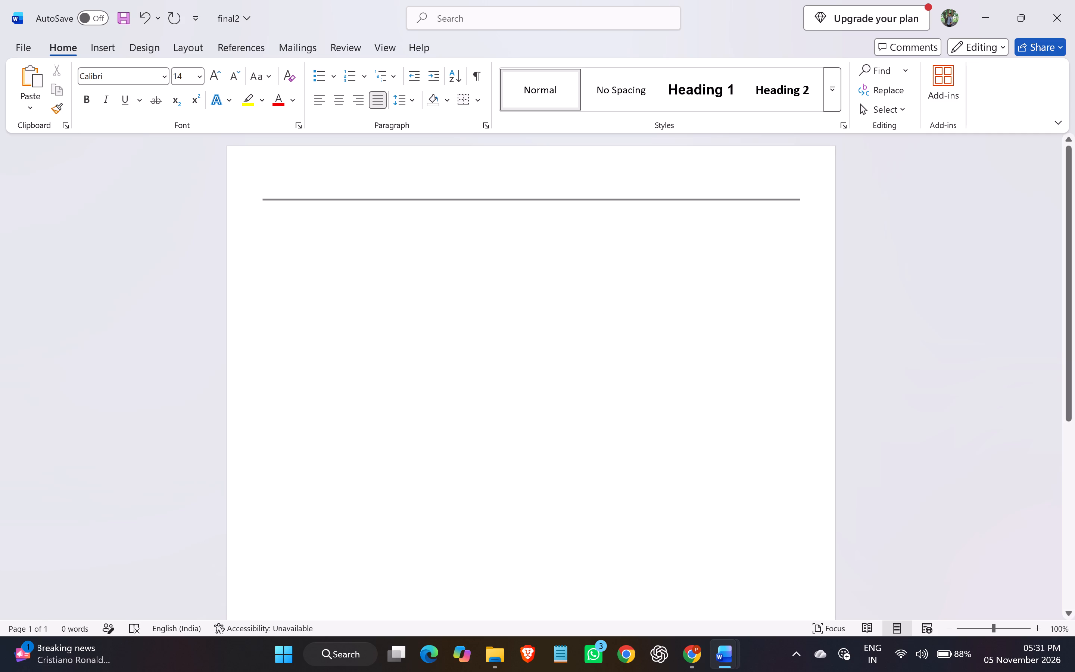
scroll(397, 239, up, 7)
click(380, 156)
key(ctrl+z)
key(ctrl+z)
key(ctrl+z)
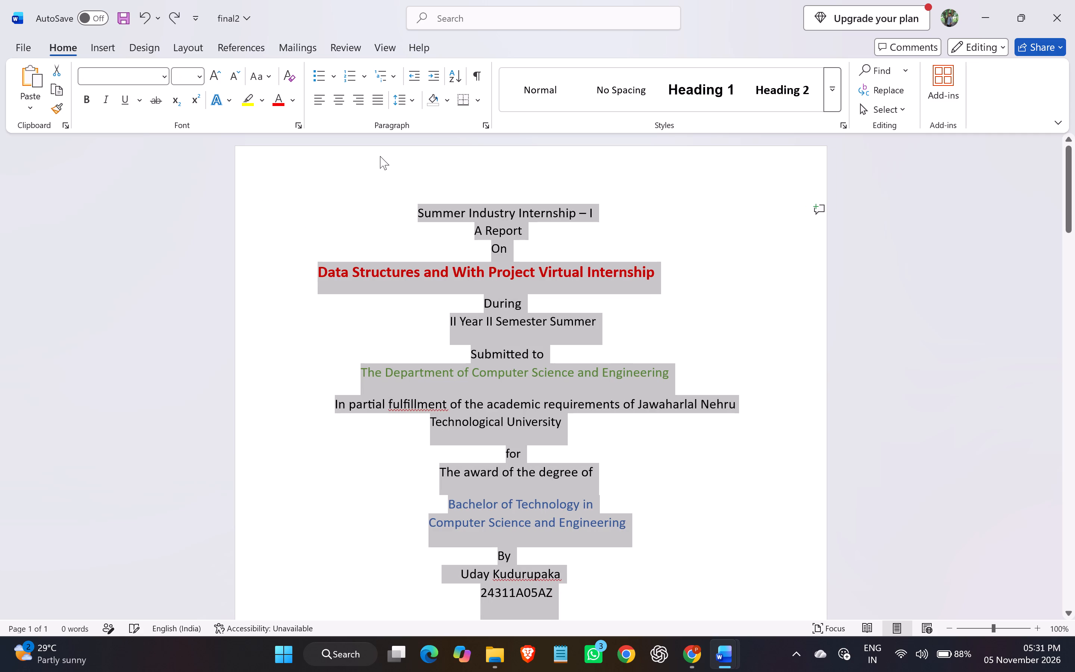
Add "Algorithm" after "Data Structures and" in the red title.
click(454, 281)
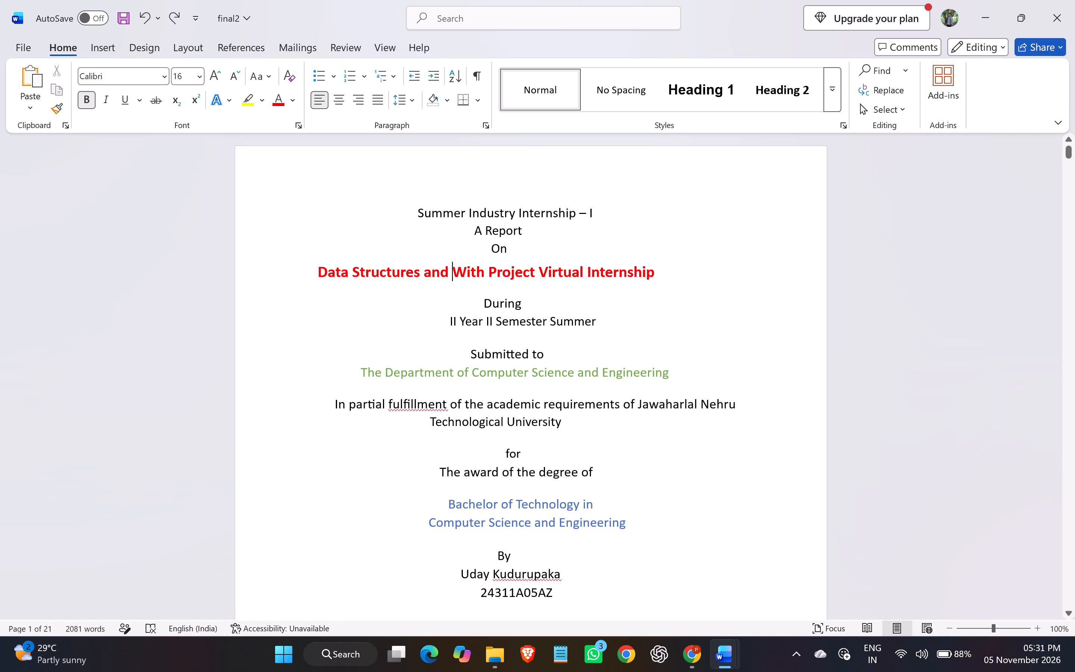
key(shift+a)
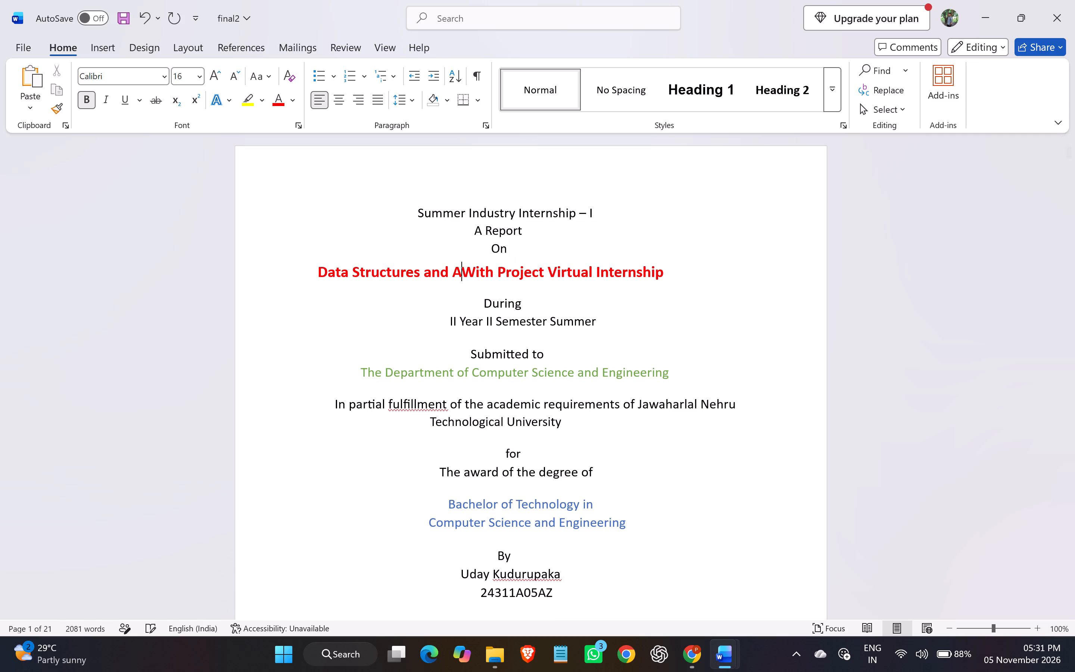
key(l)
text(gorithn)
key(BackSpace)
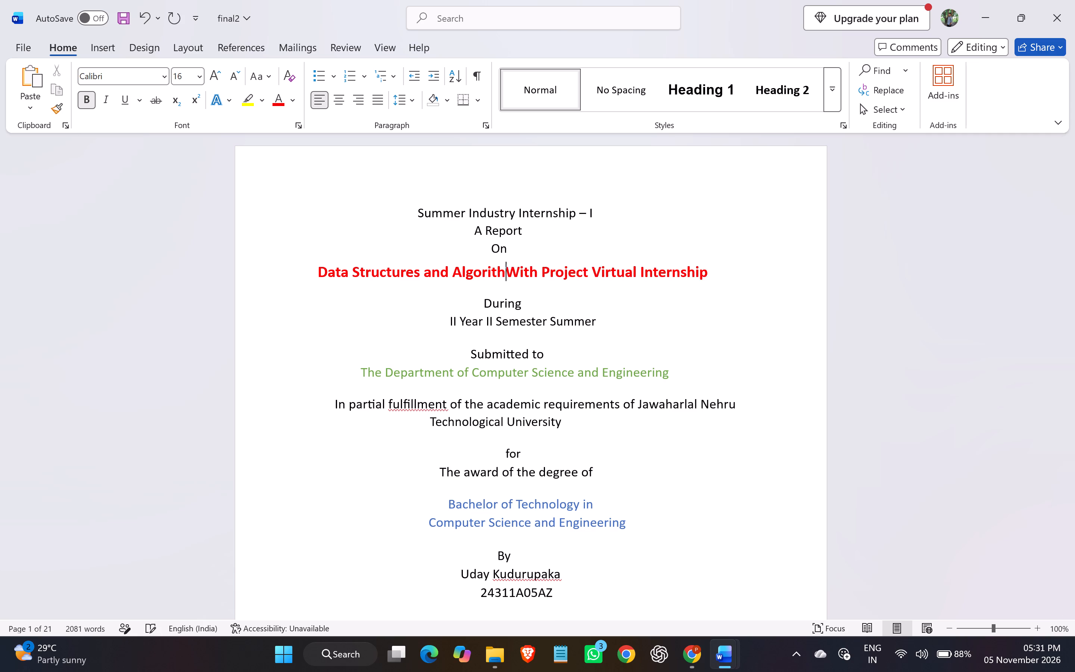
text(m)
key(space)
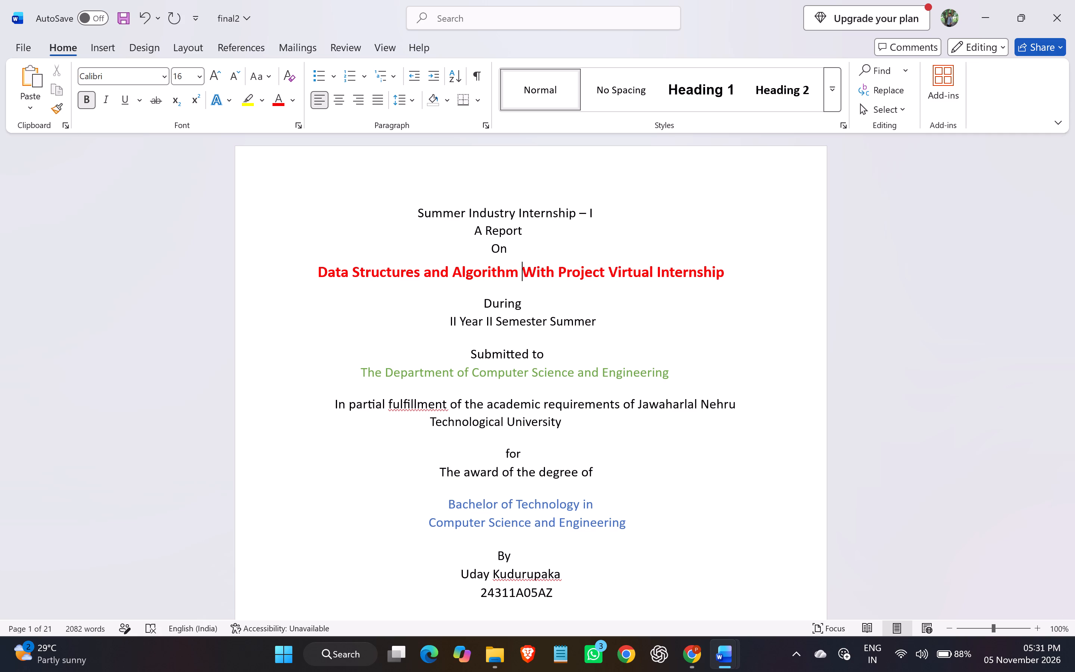
Add "Using C" between "Algorithm" and "With Project Virtual Internship" in the red title.
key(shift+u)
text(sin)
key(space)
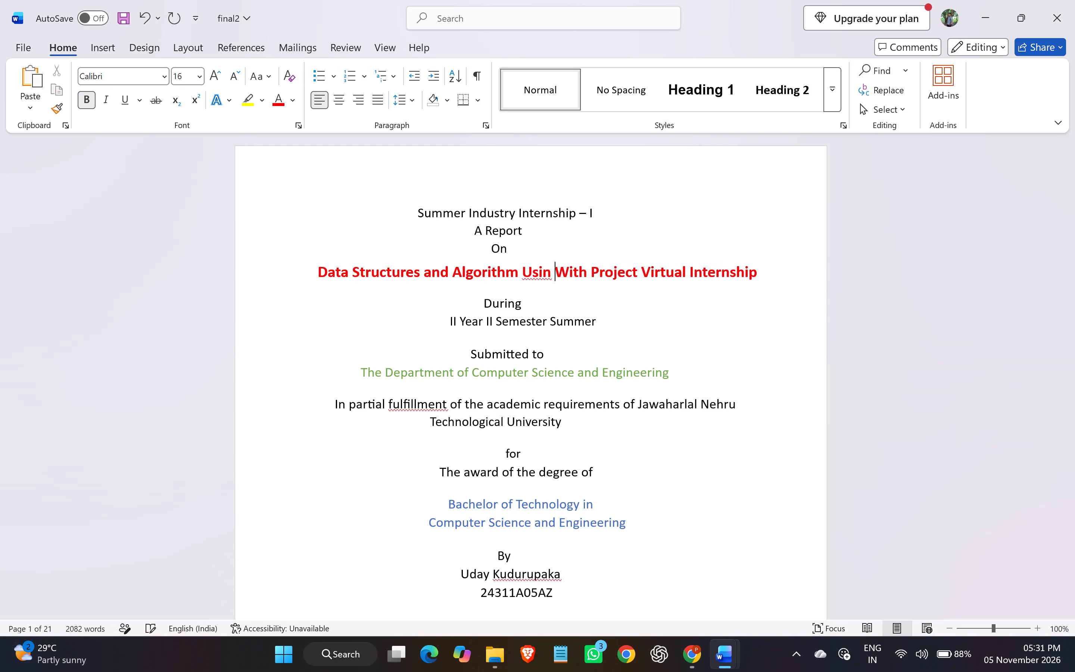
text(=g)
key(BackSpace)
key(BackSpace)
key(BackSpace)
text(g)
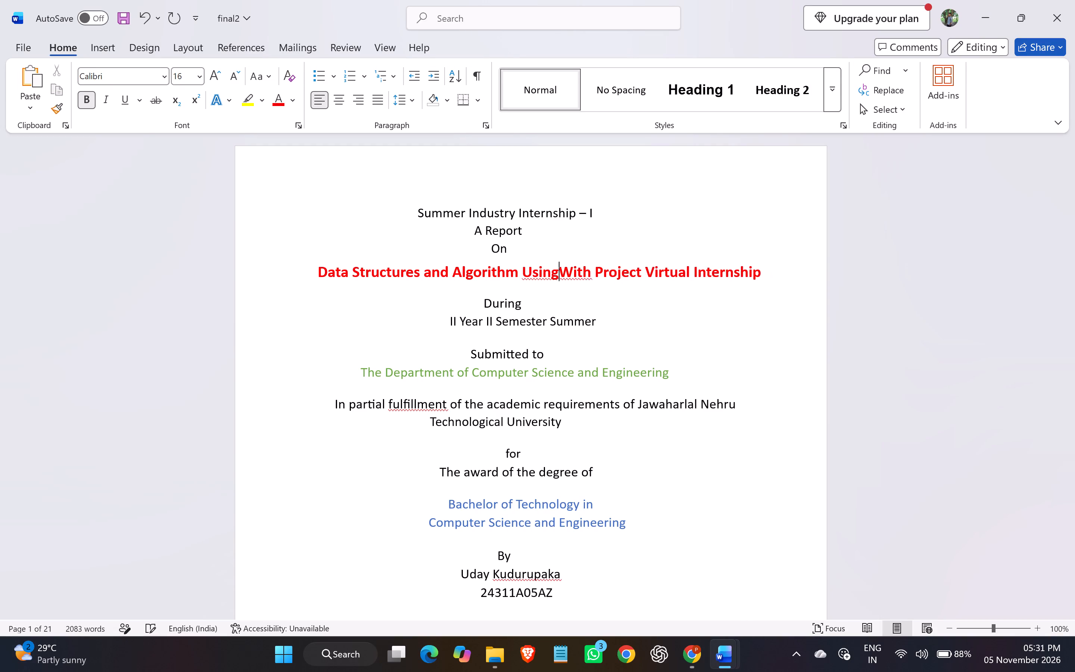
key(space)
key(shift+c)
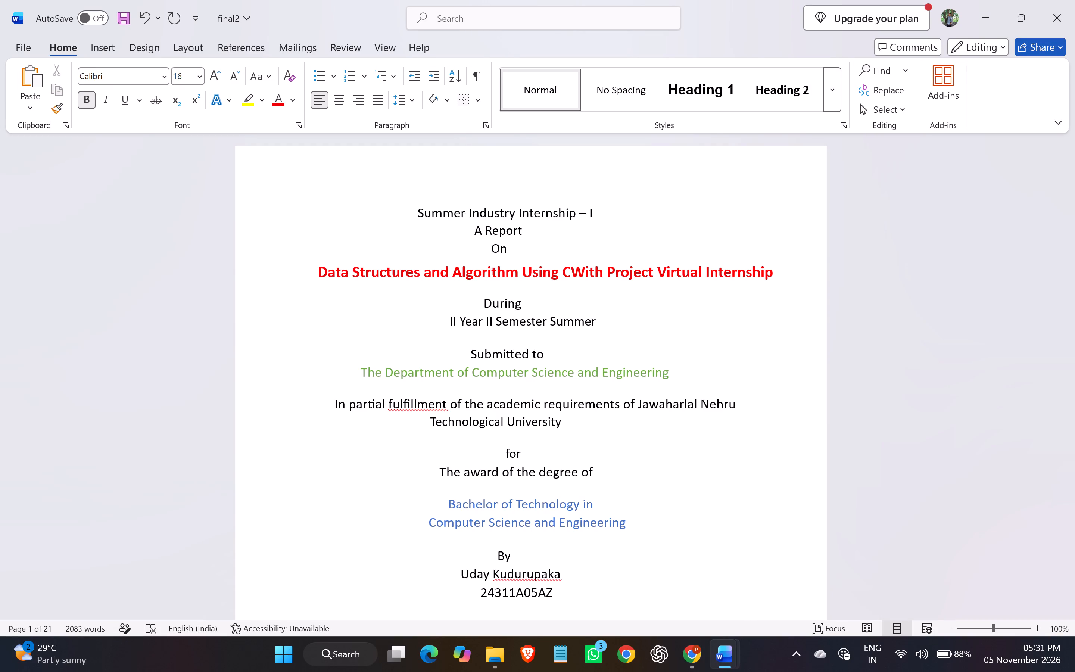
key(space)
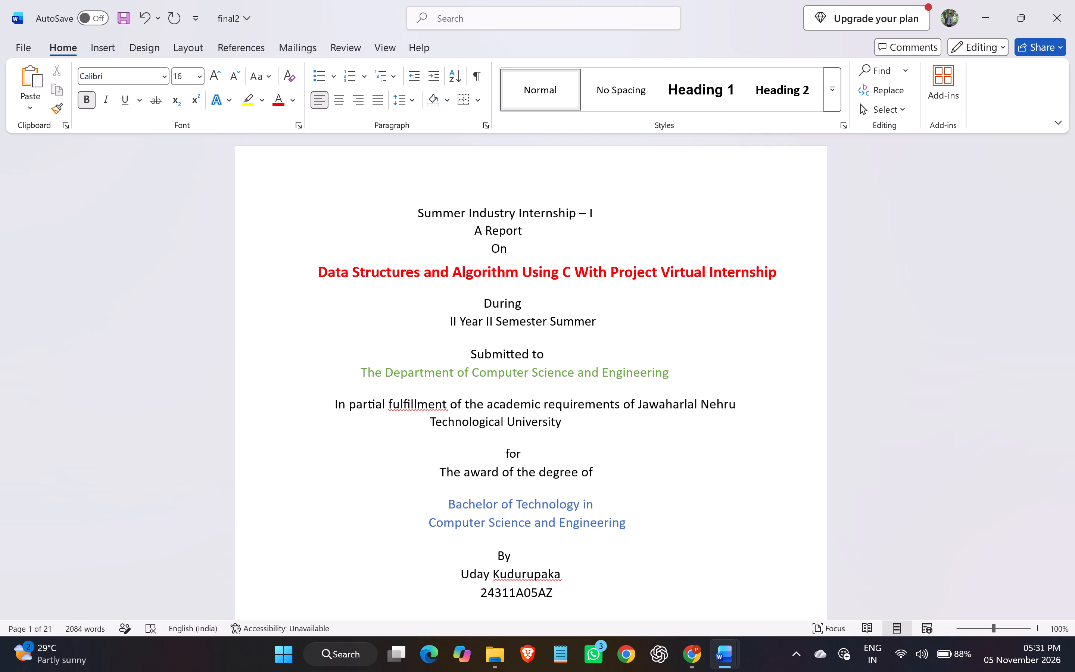
Reduce the left indent of the red title line so that it starts nearer the page margin.
click(319, 274)
key(BackSpace)
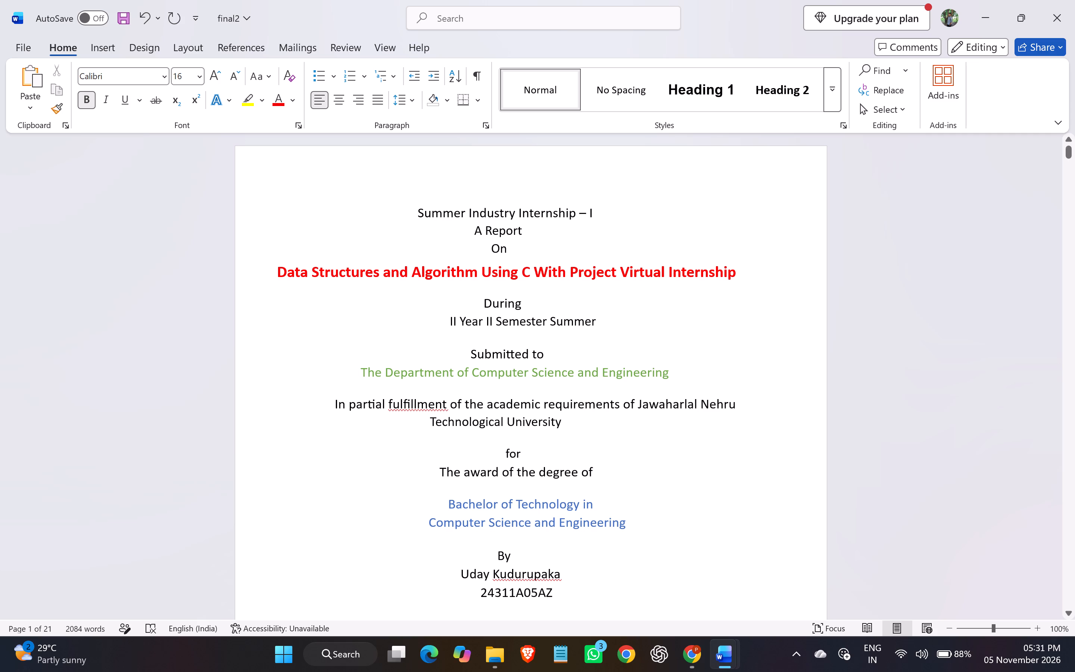
Change the year in the semester line below "During" to "III Year".
scroll(475, 352, down, 2)
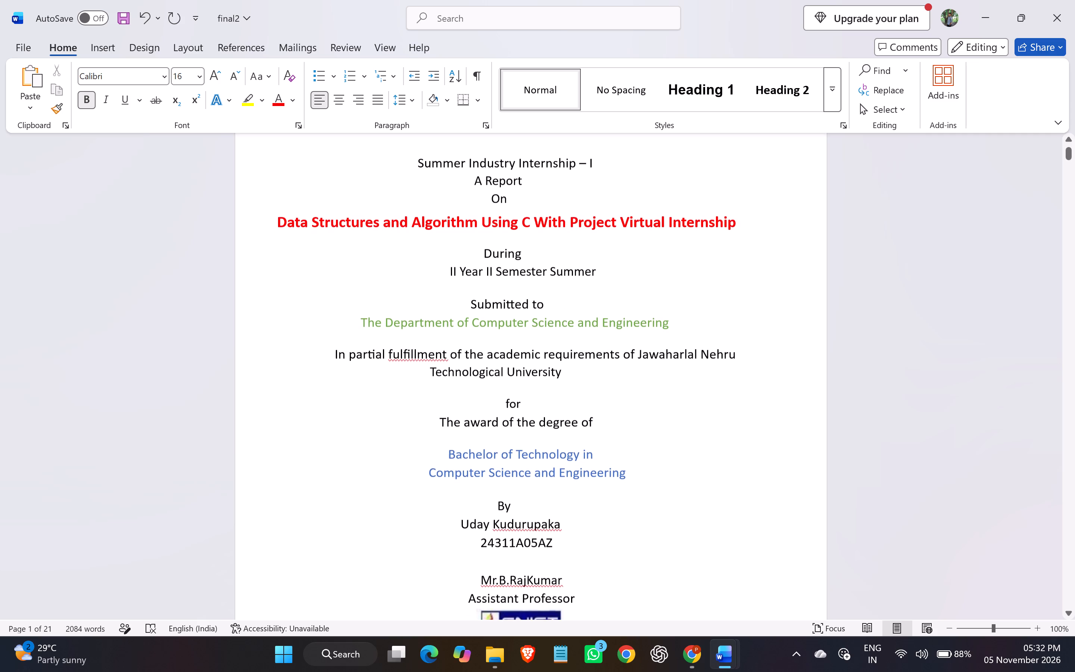
scroll(475, 352, down, 1)
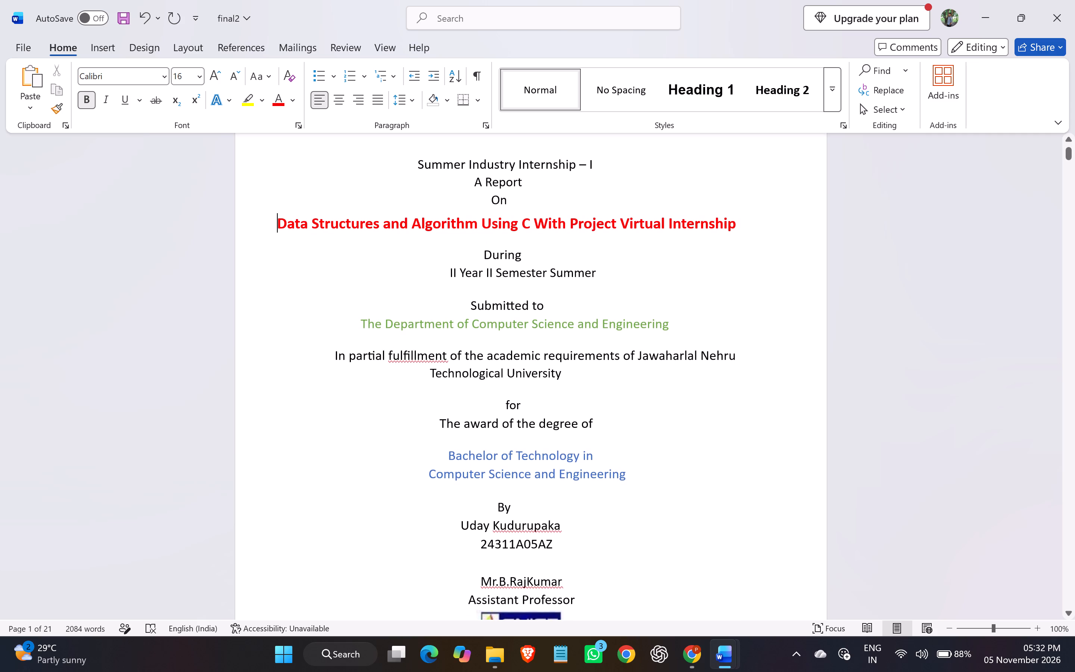
click(455, 273)
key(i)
key(BackSpace)
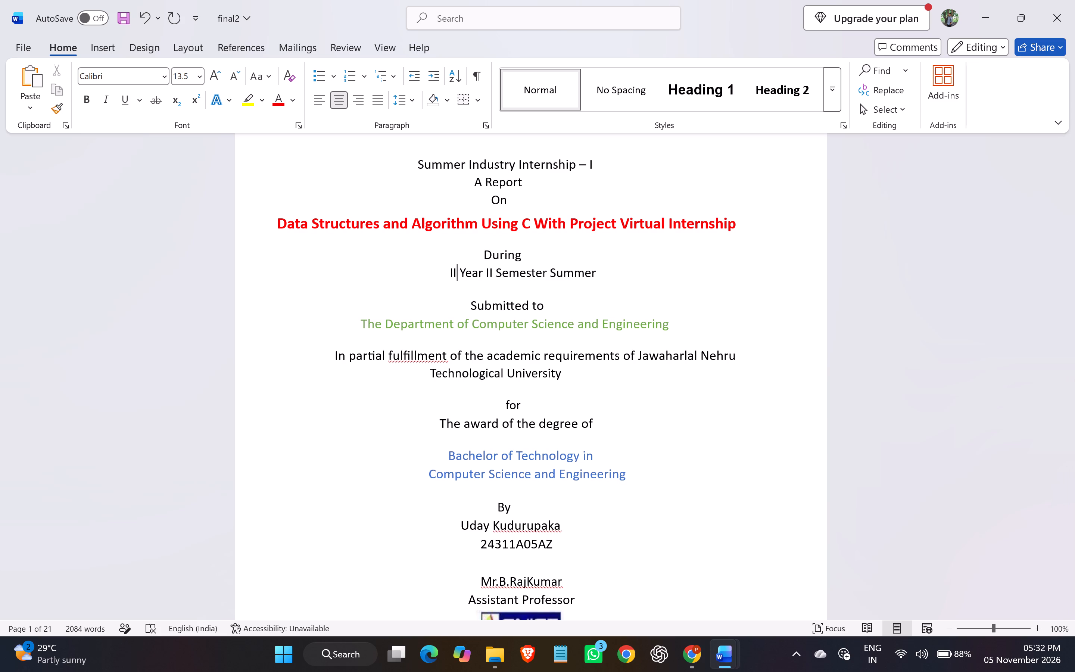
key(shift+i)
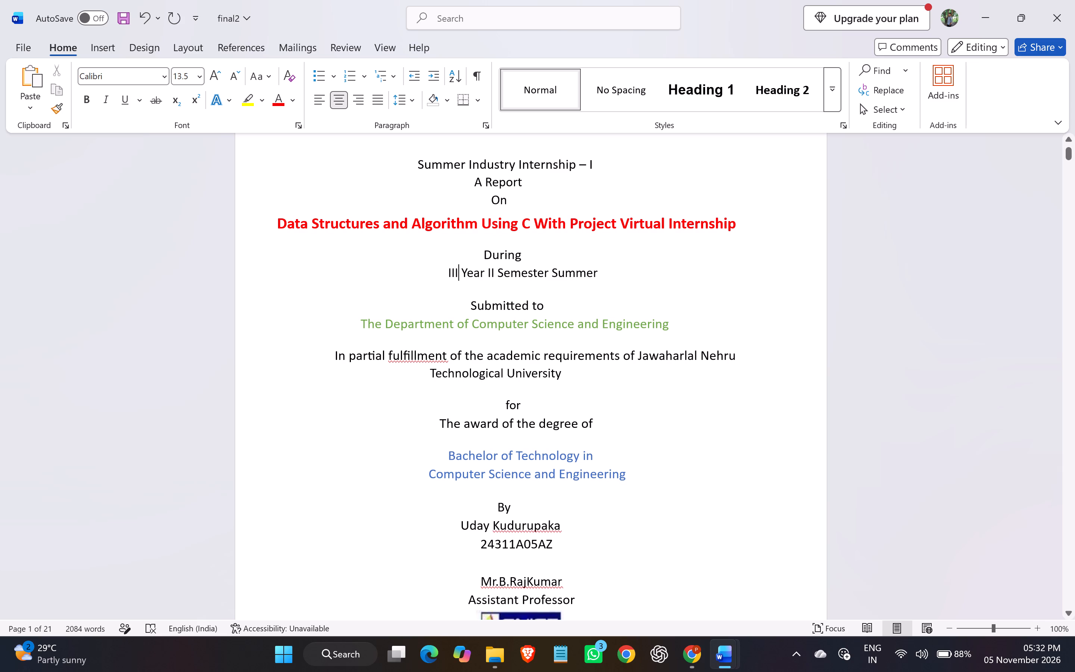
Replace the student name under "By" on the title page with the new student's name.
scroll(533, 310, down, 1)
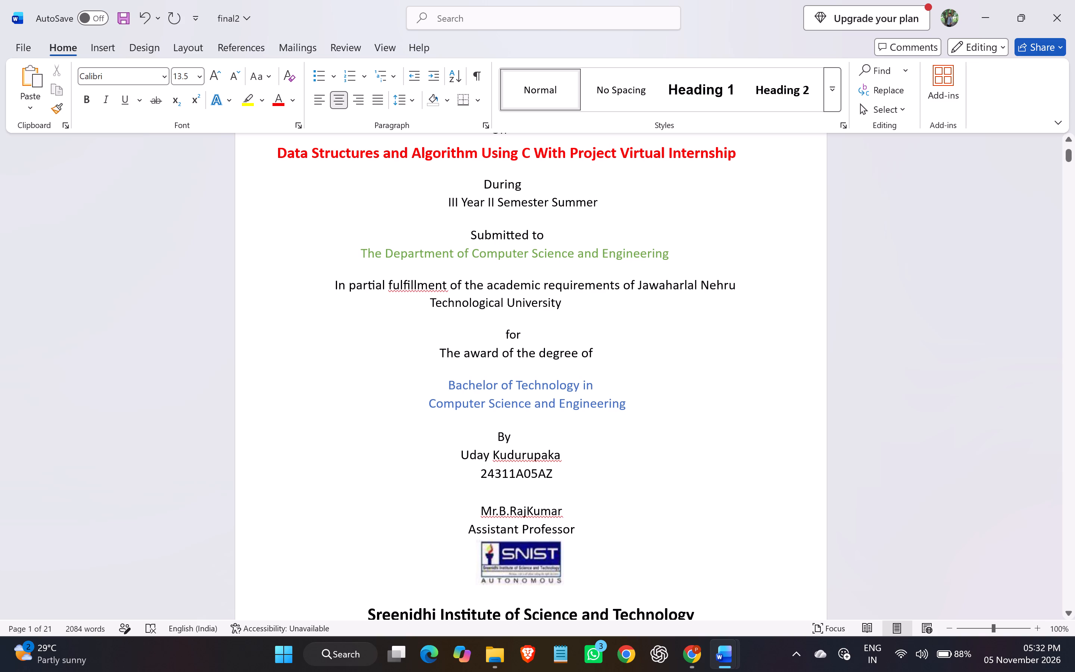
scroll(480, 290, down, 1)
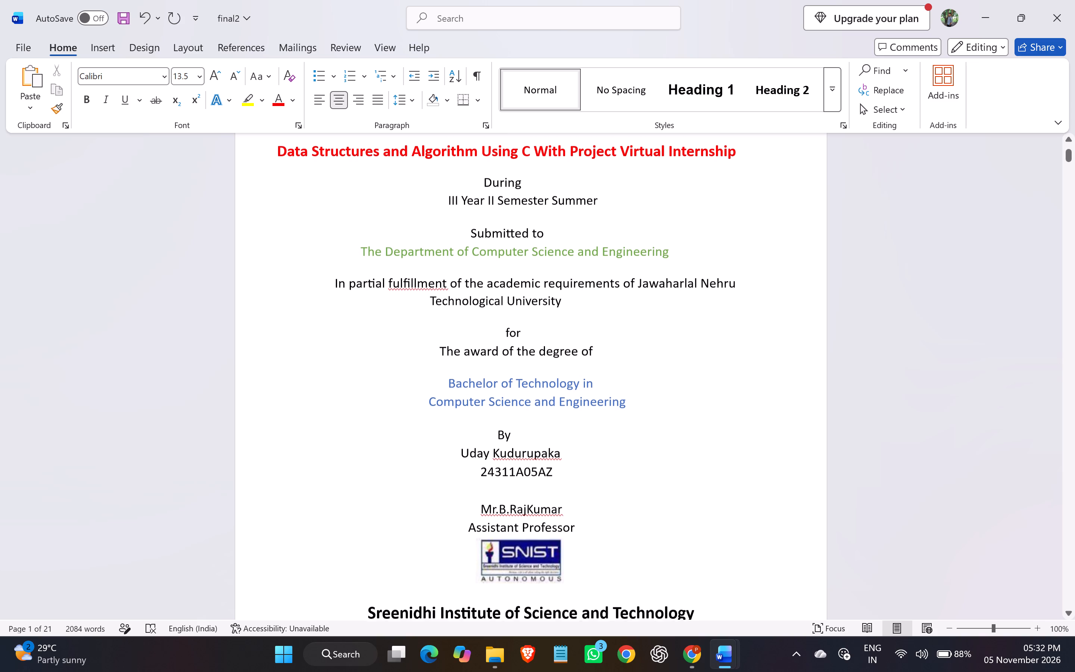
scroll(480, 290, down, 2)
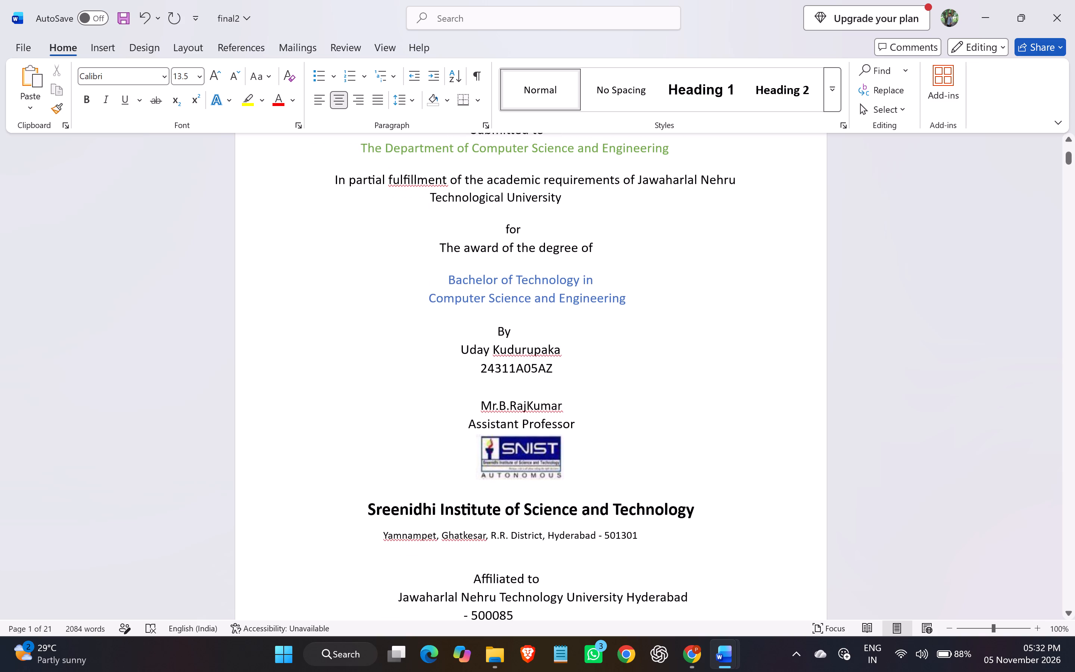
click(564, 341)
key(BackSpace)
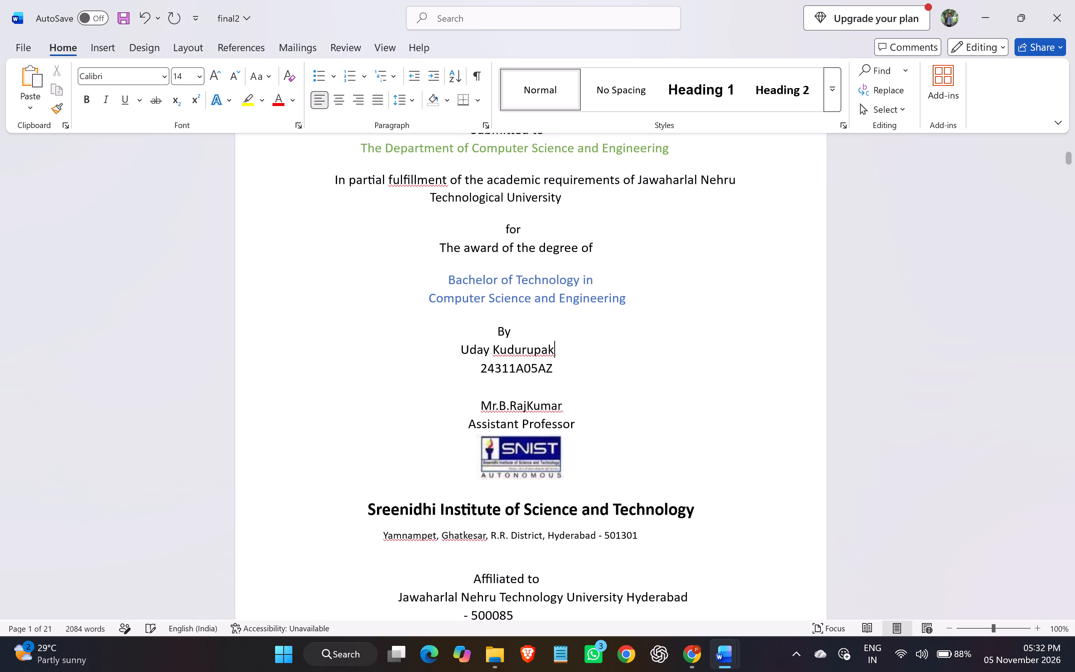
key(BackSpace)
key(BackSpace)
key(BackSpace)
key(BackSpace)
key(BackSpace)
key(BackSpace)
key(BackSpace)
key(BackSpace)
key(BackSpace)
key(BackSpace)
key(BackSpace)
key(BackSpace)
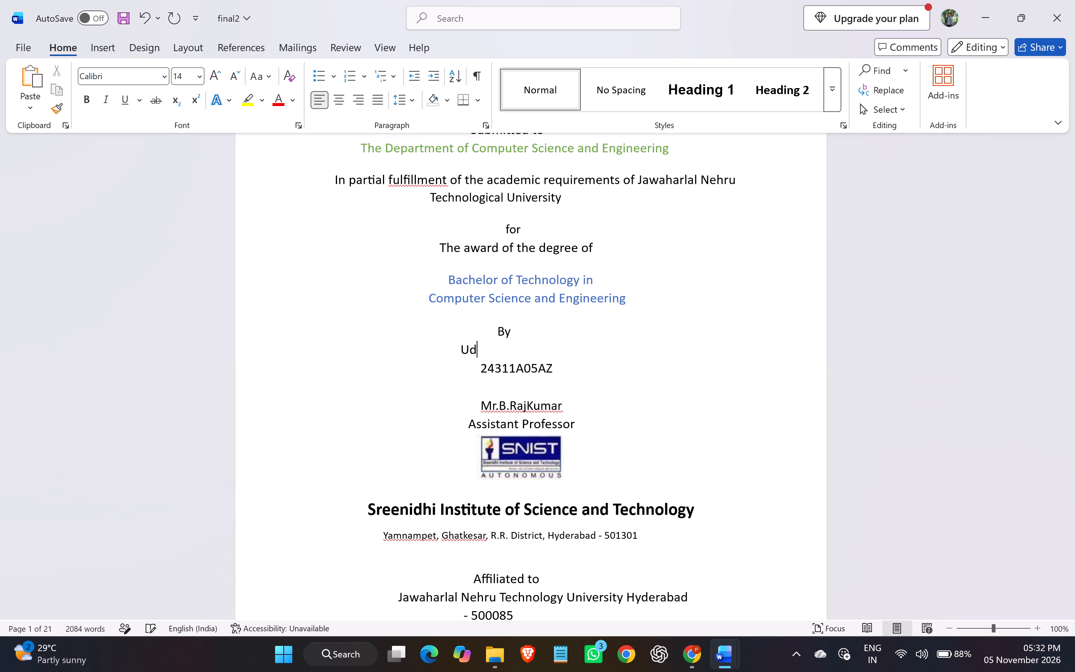
key(BackSpace)
key(BackSpace)
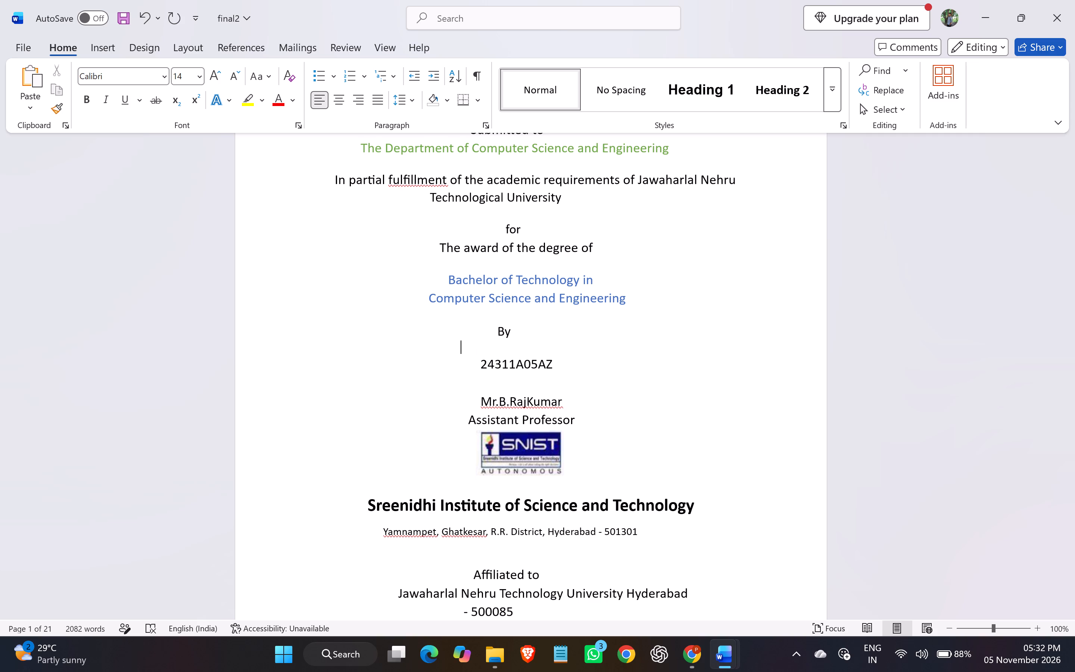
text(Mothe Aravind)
Change the last two characters of the roll number under the student name on the title page to AV.
click(559, 370)
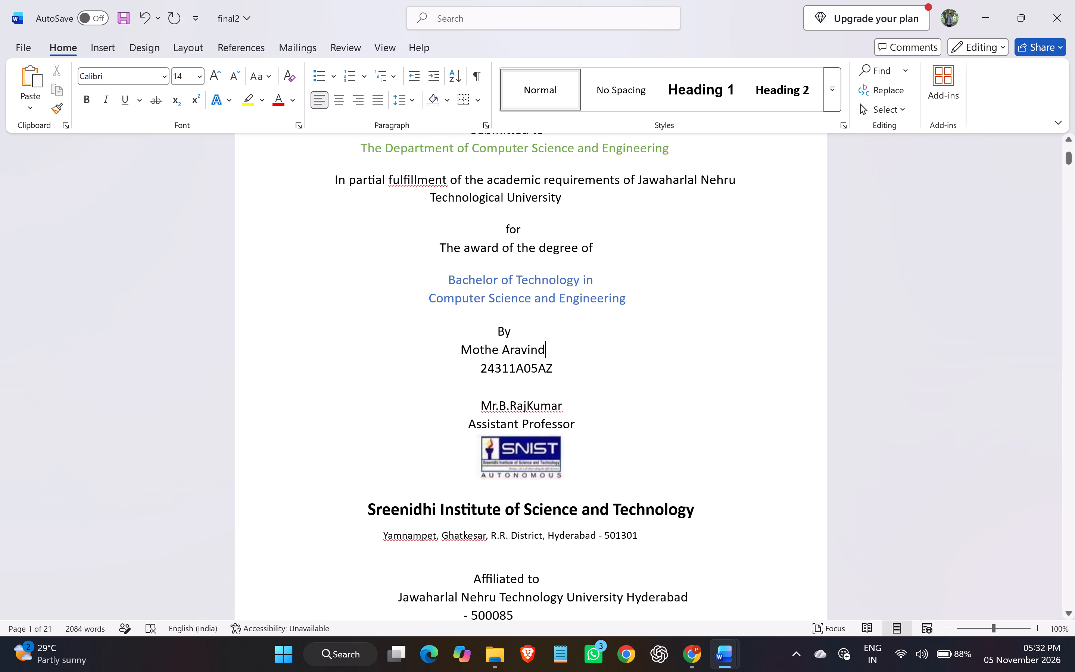
key(BackSpace)
key(BackSpace)
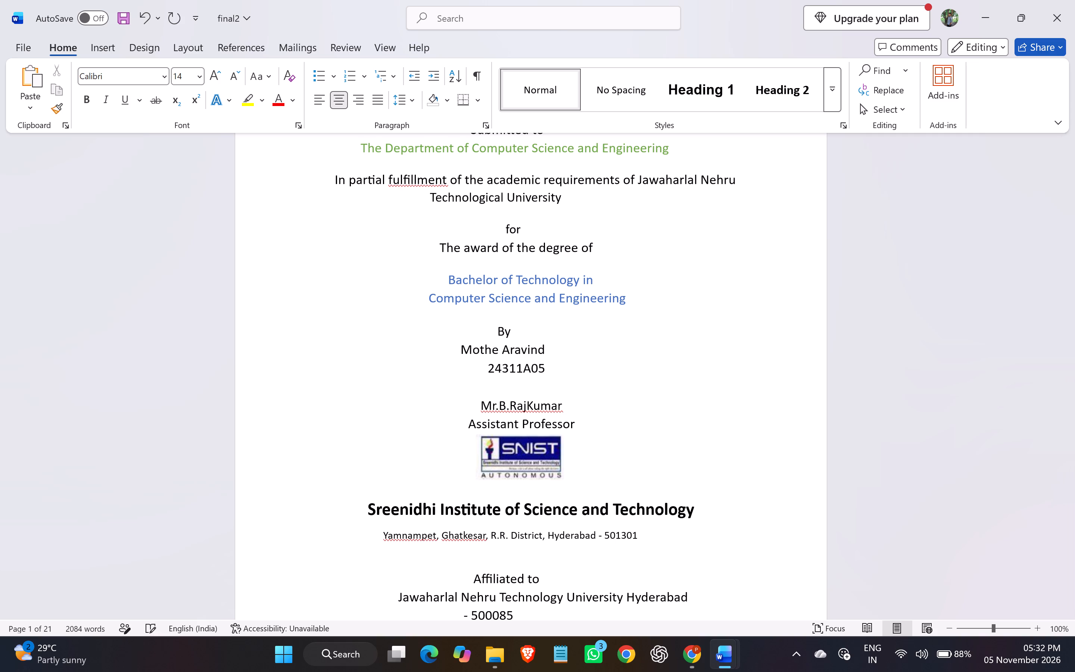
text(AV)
Realign the roll number with spaces so that it starts directly beneath the beginning of the student name.
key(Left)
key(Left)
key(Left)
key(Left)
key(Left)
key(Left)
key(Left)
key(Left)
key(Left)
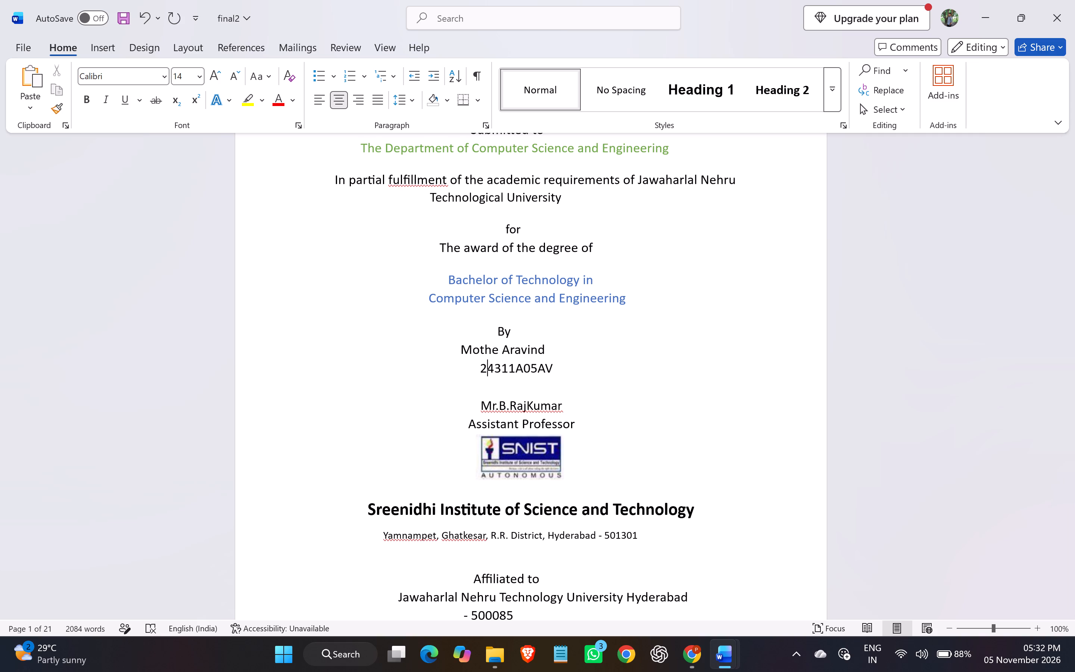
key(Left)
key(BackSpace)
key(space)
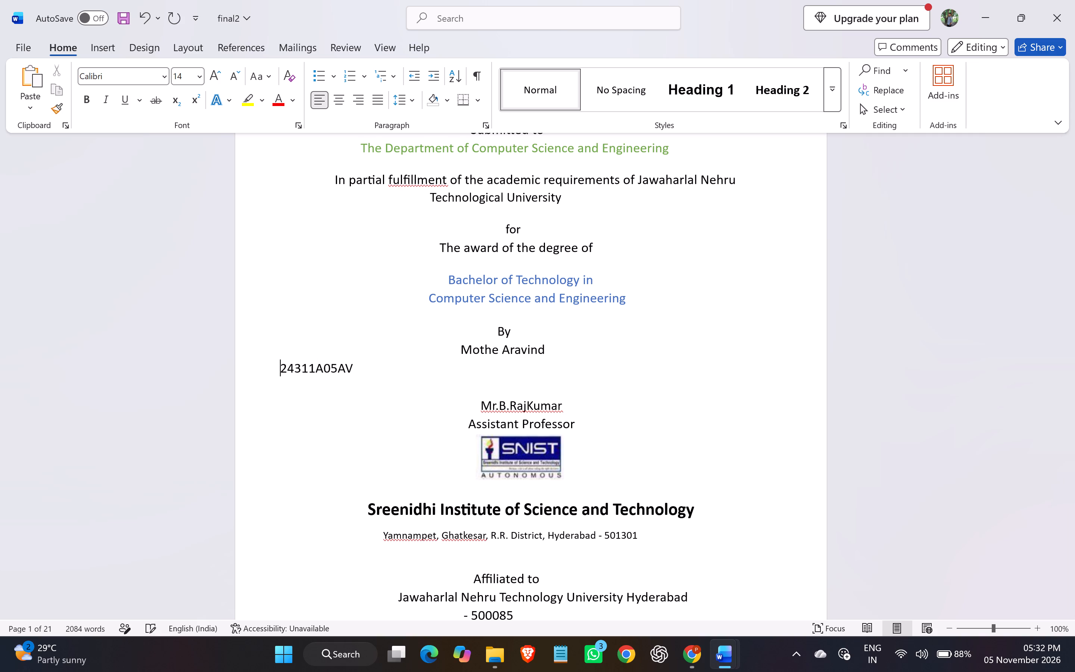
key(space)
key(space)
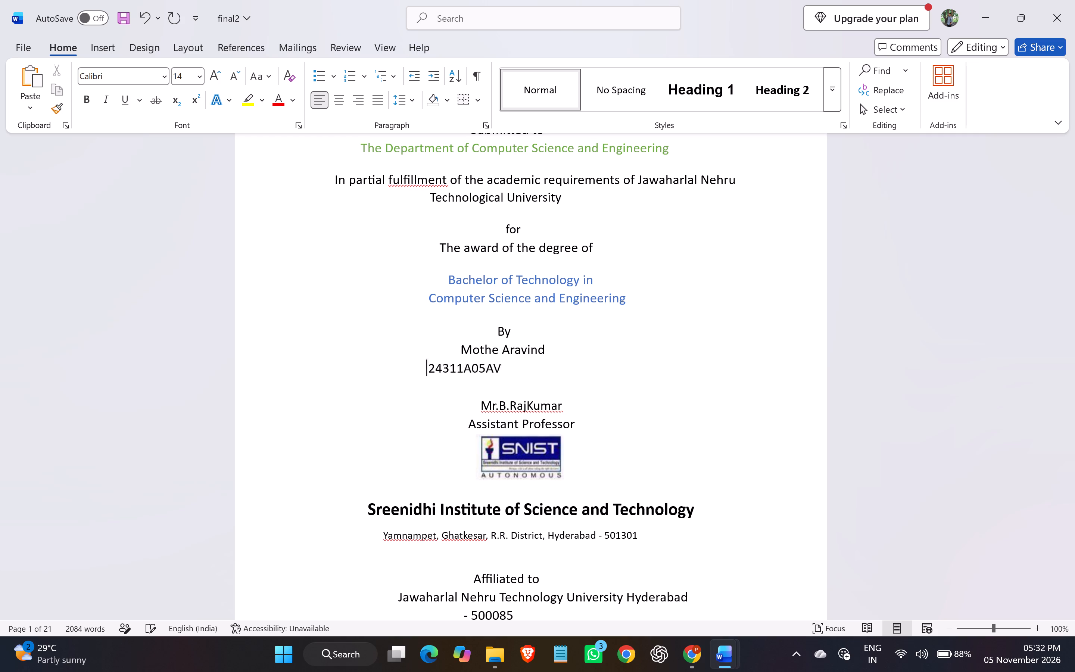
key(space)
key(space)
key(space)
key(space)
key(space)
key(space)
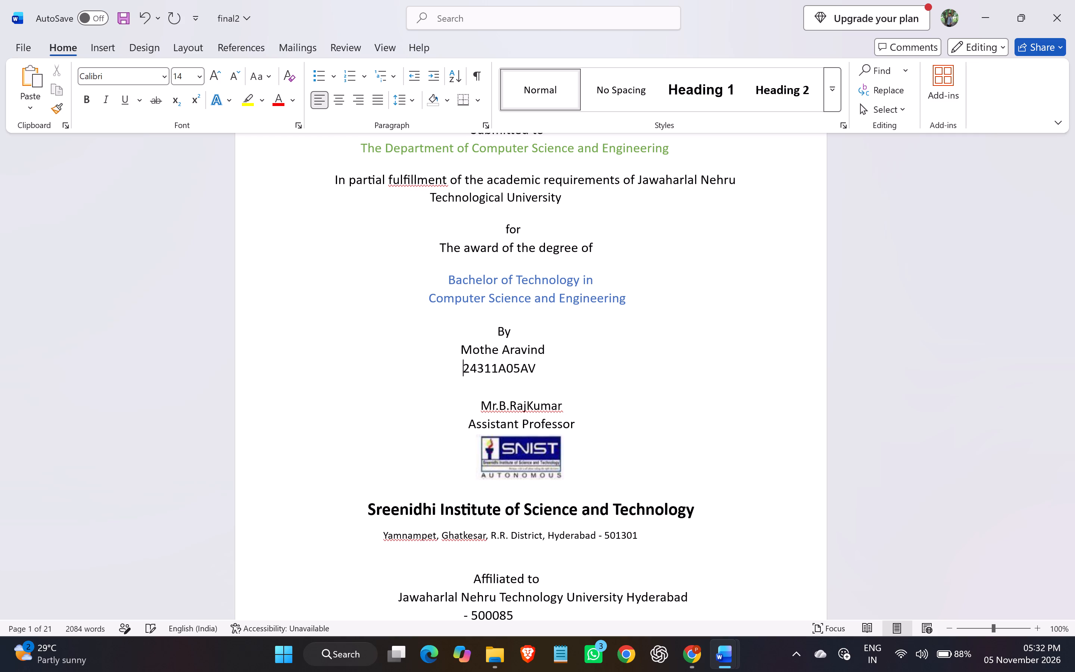
Shift the faculty guide's name with spaces so that it starts roughly in line with "Assistant Professor" below it.
click(477, 408)
key(BackSpace)
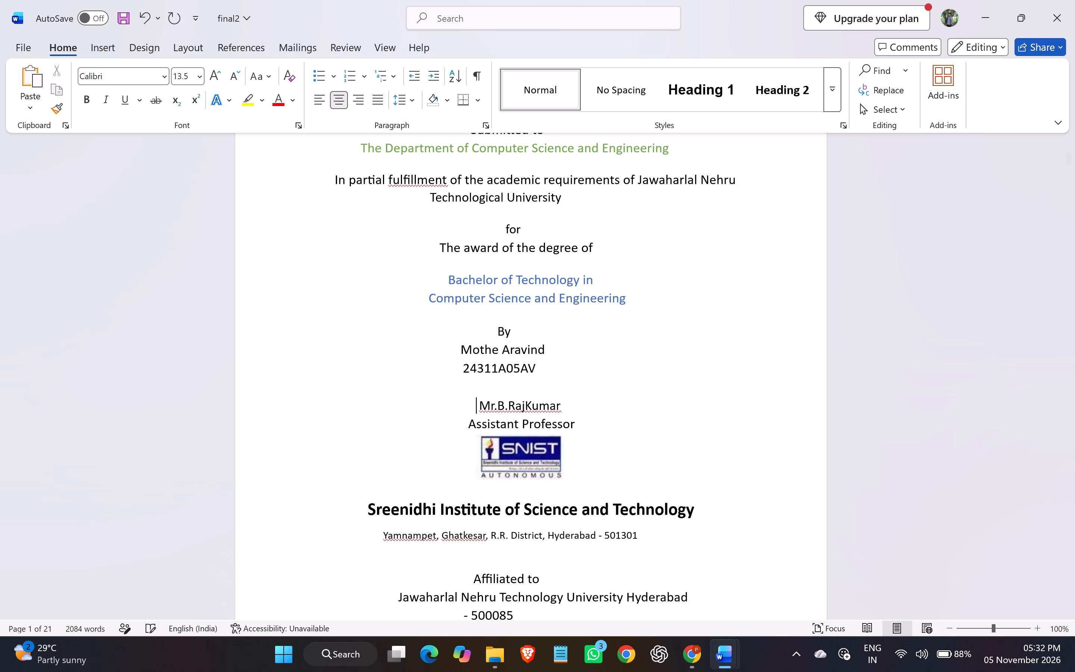
key(BackSpace)
key(BackSpace)
key(BackSpace)
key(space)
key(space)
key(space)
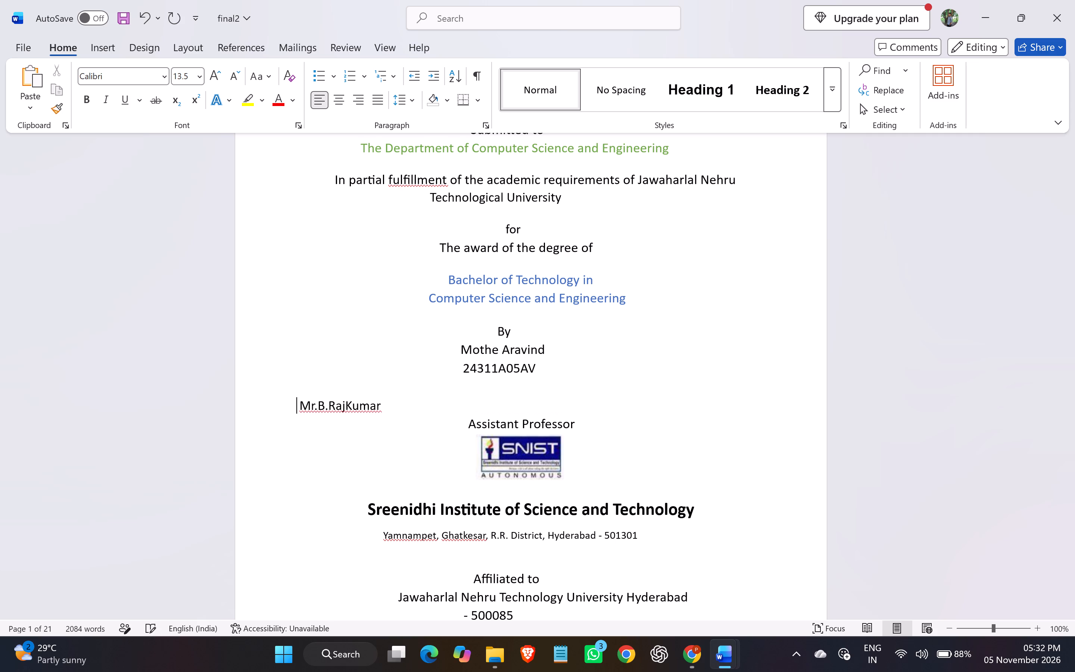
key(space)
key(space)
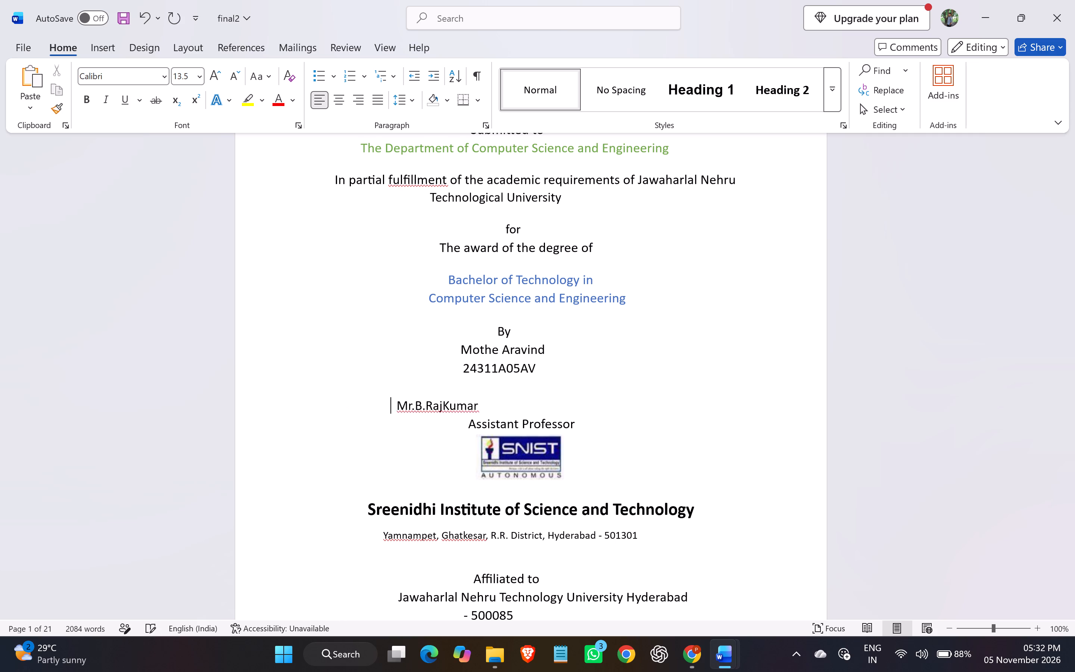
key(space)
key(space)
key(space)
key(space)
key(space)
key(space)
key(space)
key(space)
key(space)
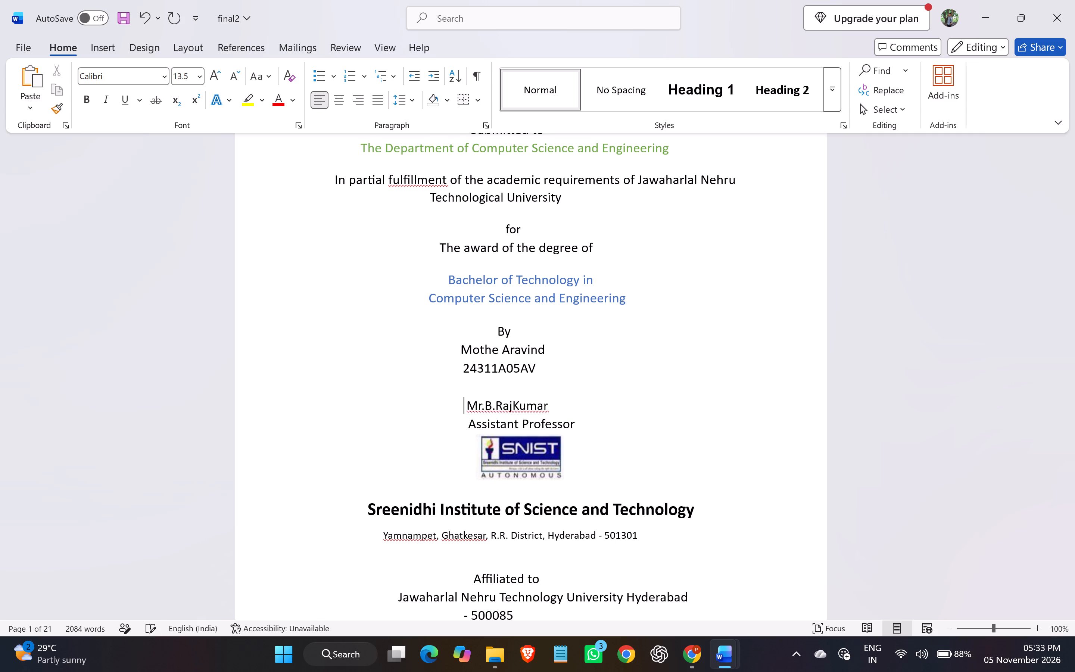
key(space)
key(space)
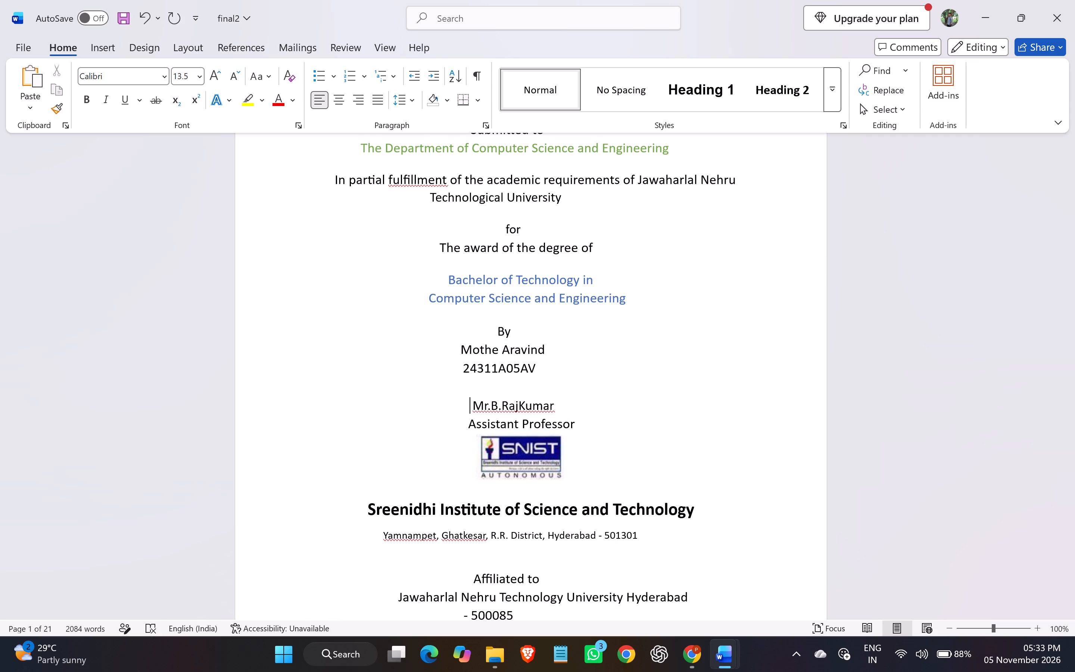
Delete "LL STACK DEVELOPMENT" from the quoted internship title on the certificate page, keeping "WITH PROJECT VIRTUAL INTERNSHIP".
scroll(477, 408, down, 1)
scroll(477, 408, up, 1)
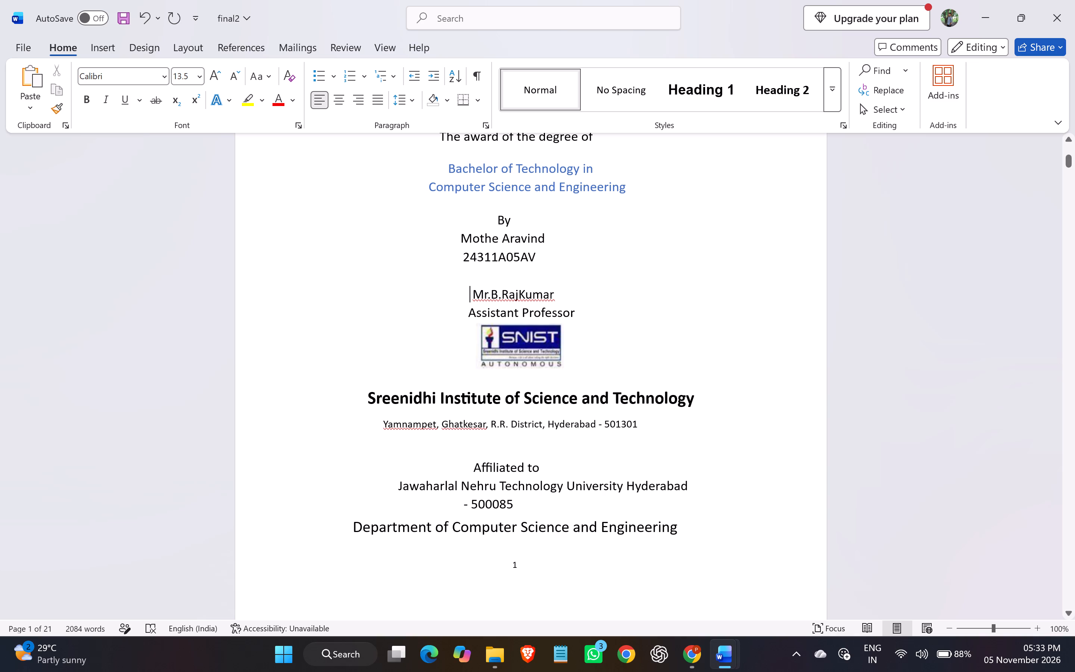
scroll(477, 408, up, 1)
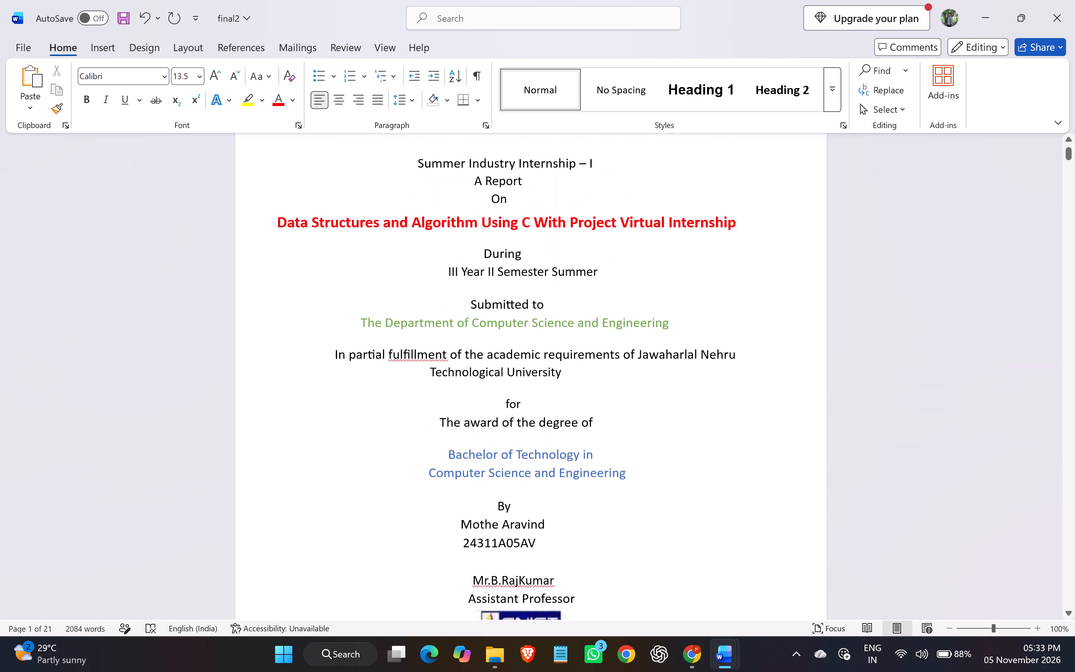
scroll(477, 408, down, 4)
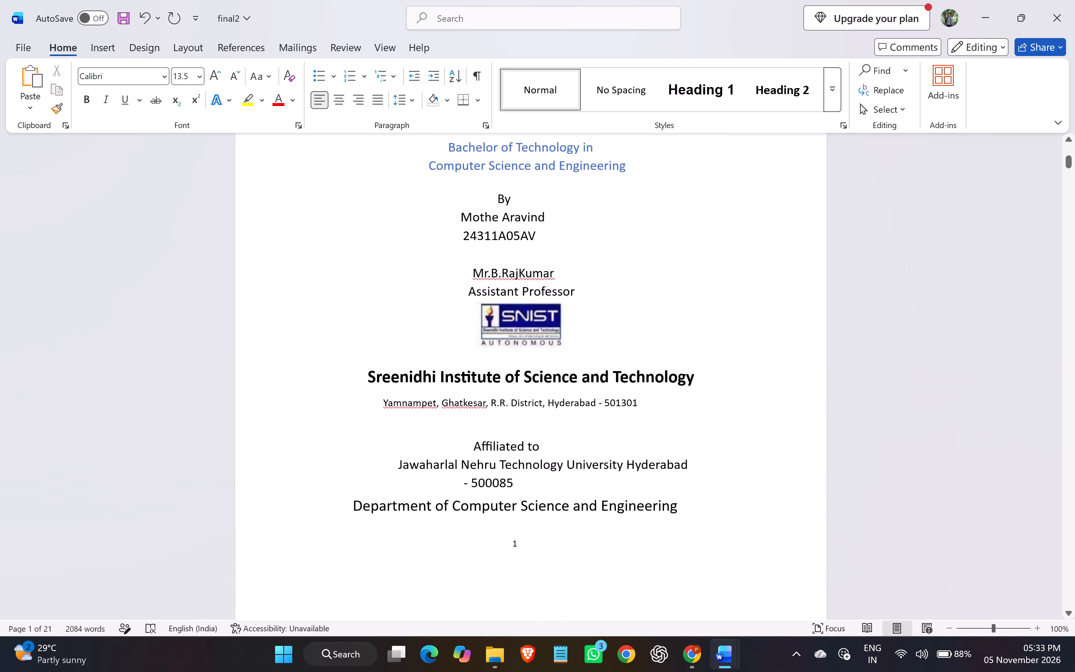
scroll(477, 408, down, 1)
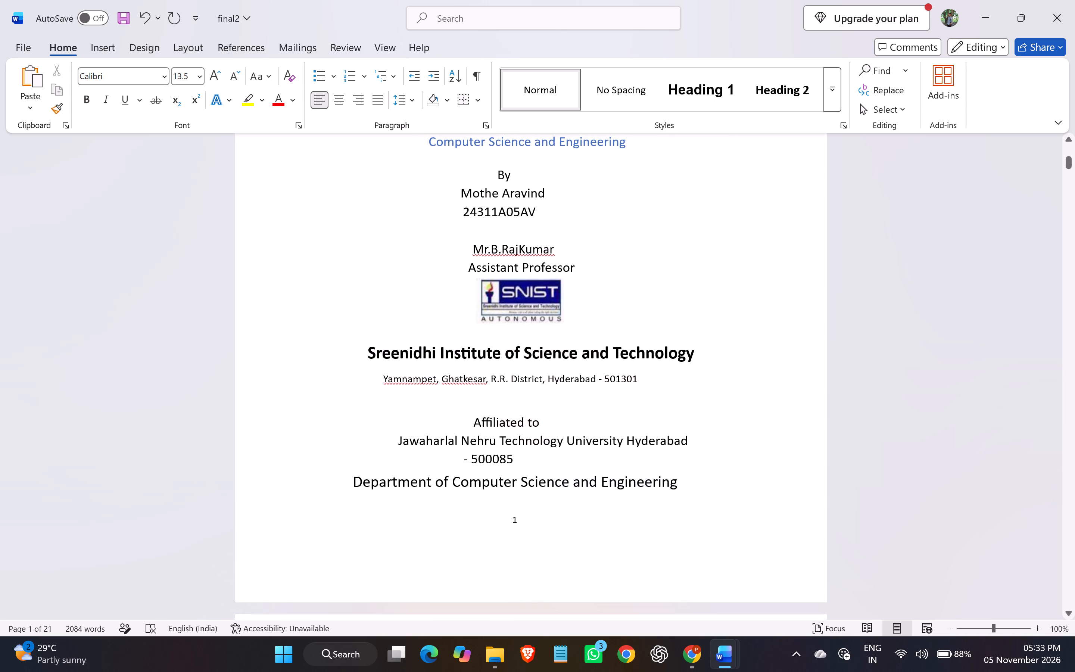
scroll(477, 408, down, 1)
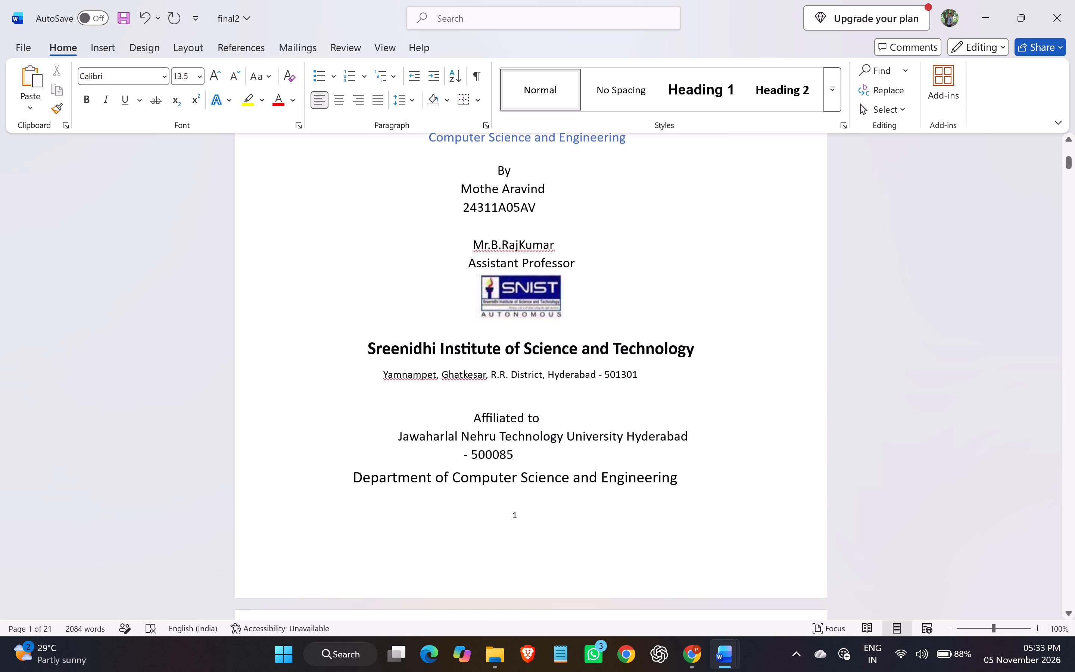
scroll(477, 408, down, 4)
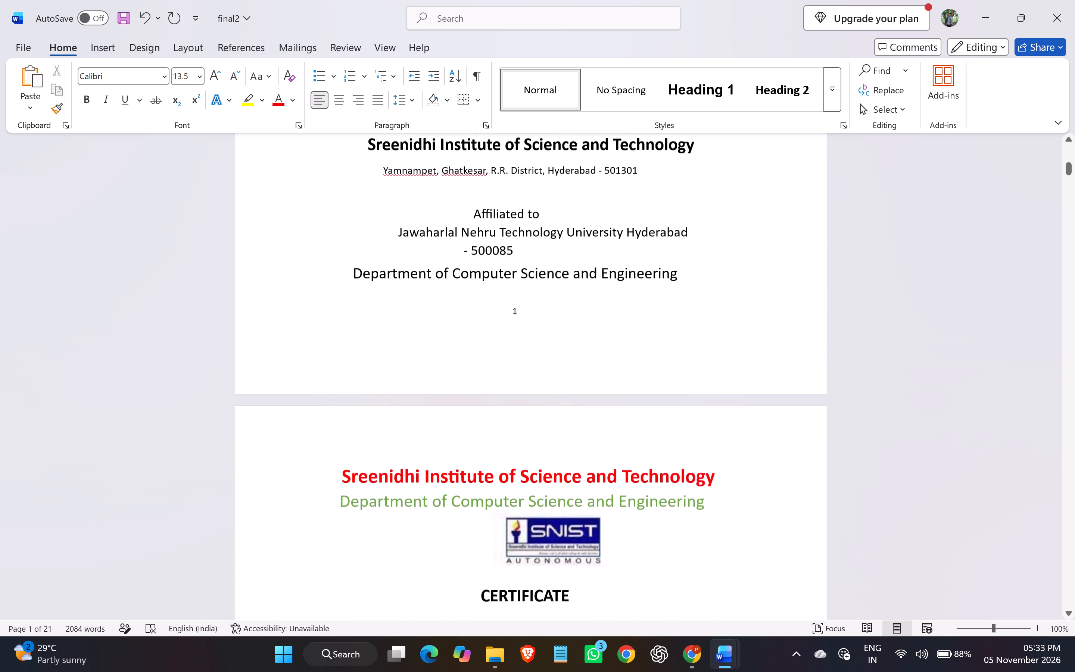
scroll(477, 408, down, 1)
scroll(477, 408, up, 2)
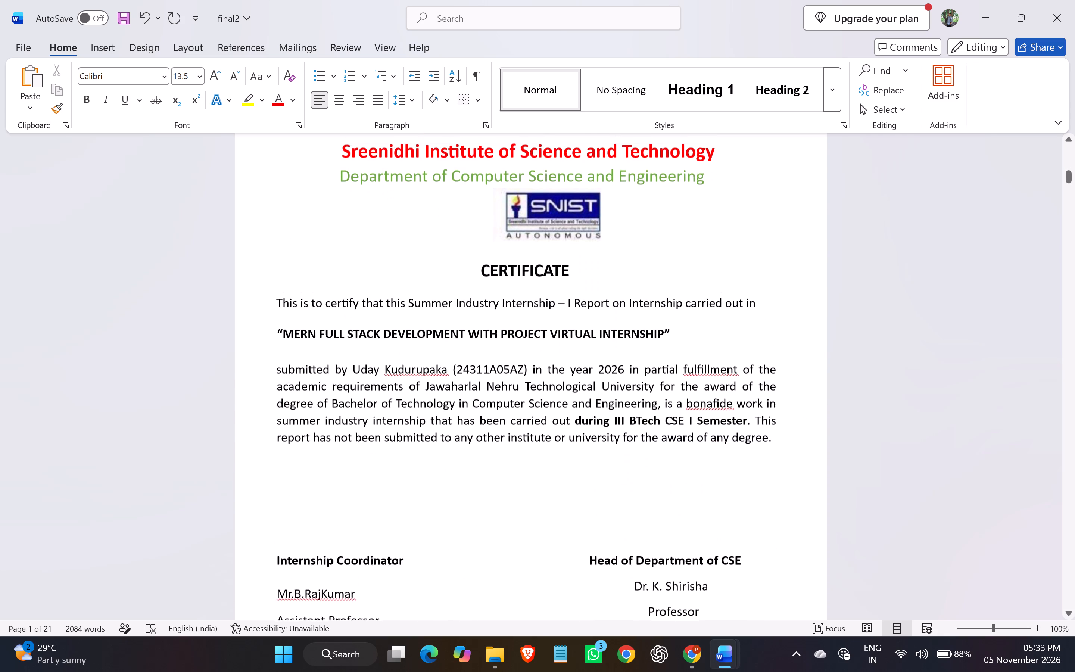
scroll(477, 408, up, 1)
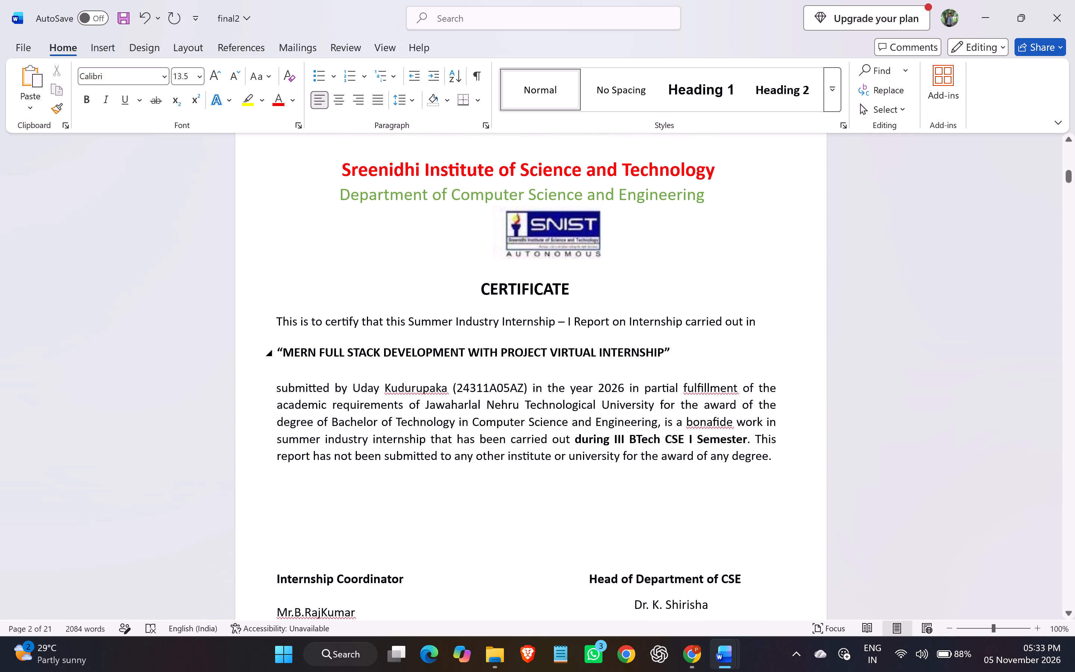
click(464, 351)
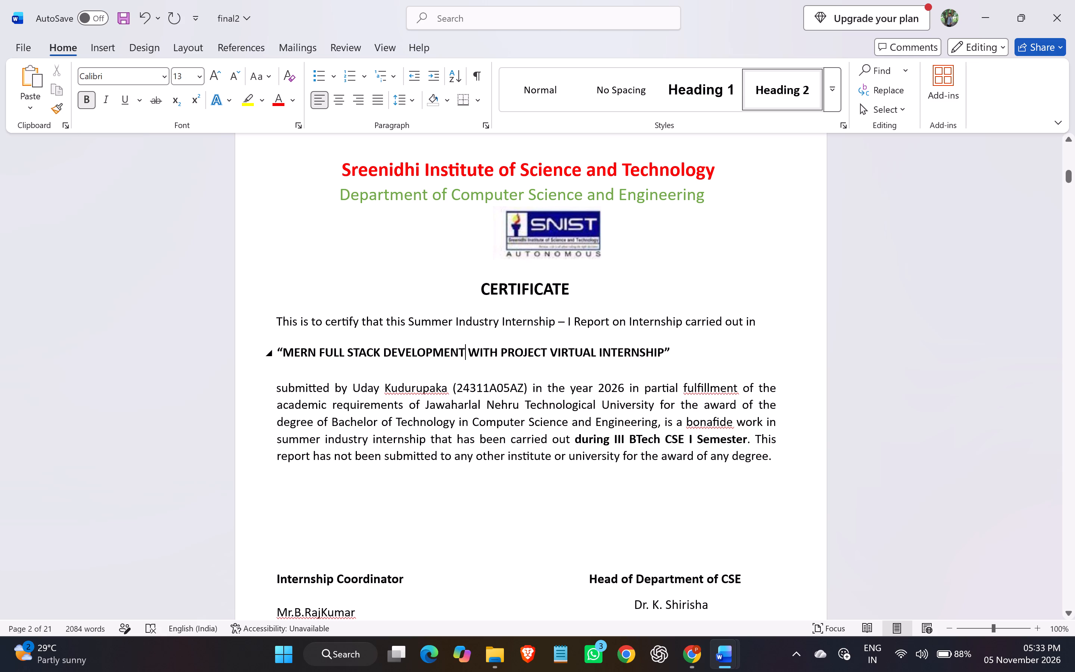
key(BackSpace)
key(BackSpace)
key(BackSpace)
key(BackSpace)
key(BackSpace)
key(BackSpace)
key(BackSpace)
key(BackSpace)
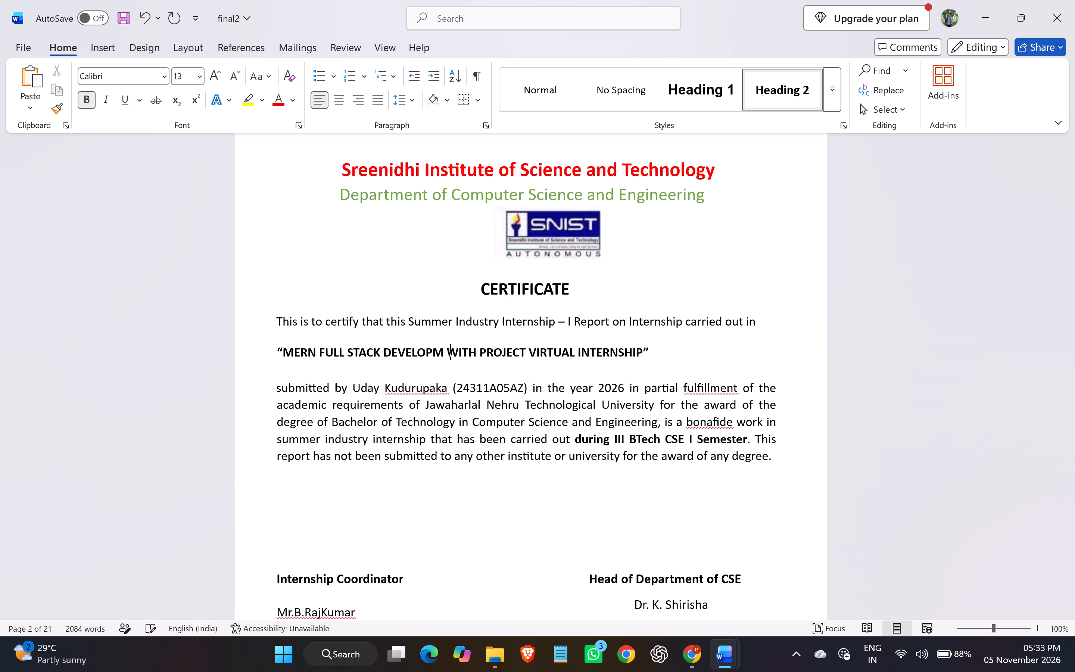
key(BackSpace)
key(BackSpace)
key(BackSpace)
key(BackSpace)
key(BackSpace)
key(BackSpace)
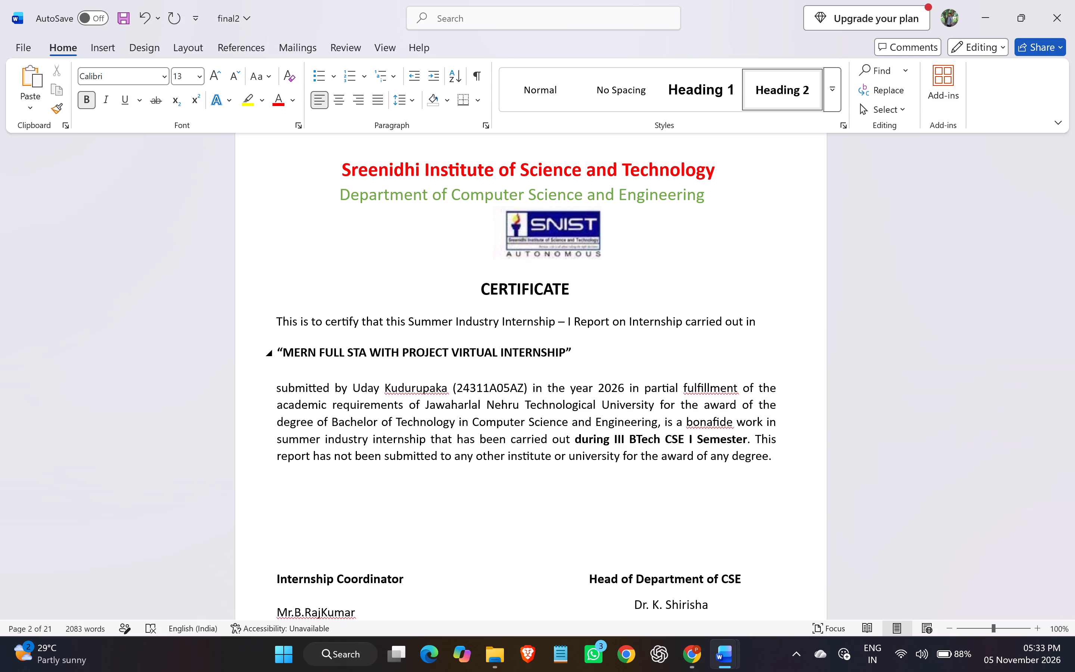
key(BackSpace)
key(BackSpace)
key(BackSpace)
key(BackSpace)
key(BackSpace)
key(BackSpace)
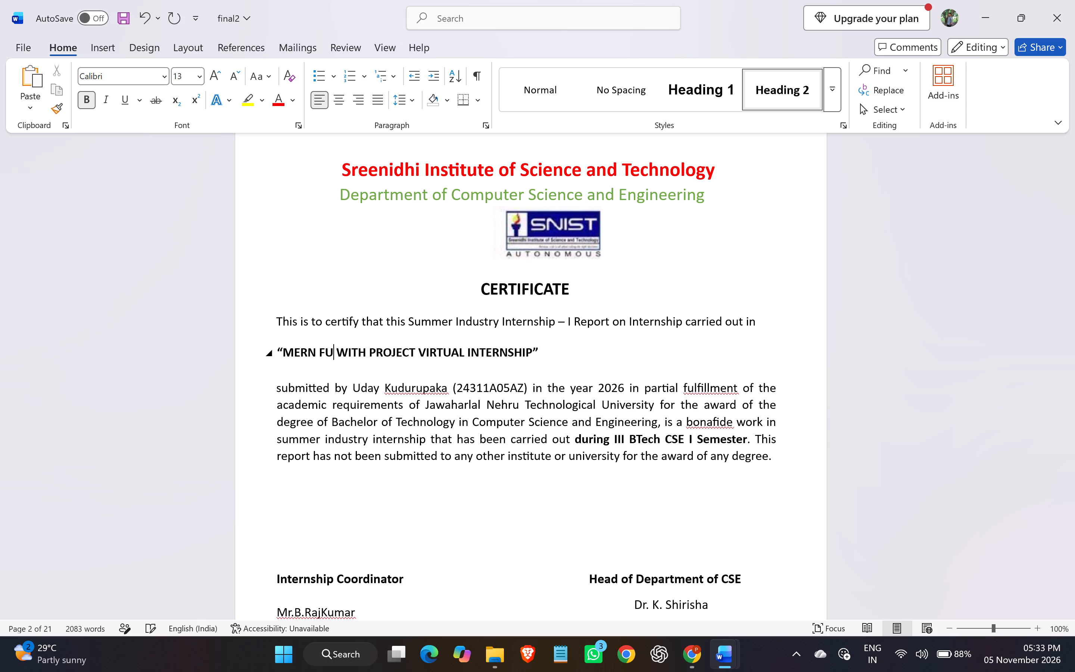
Change the semester in the line below "During" on the title page to "I Semester".
scroll(464, 351, up, 5)
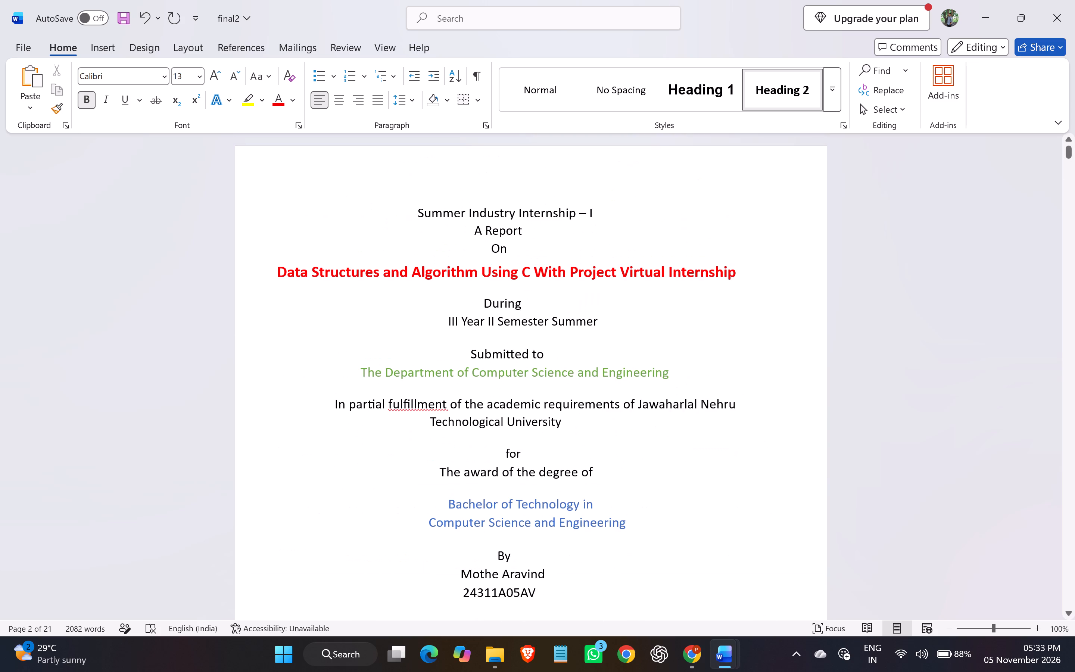
click(494, 323)
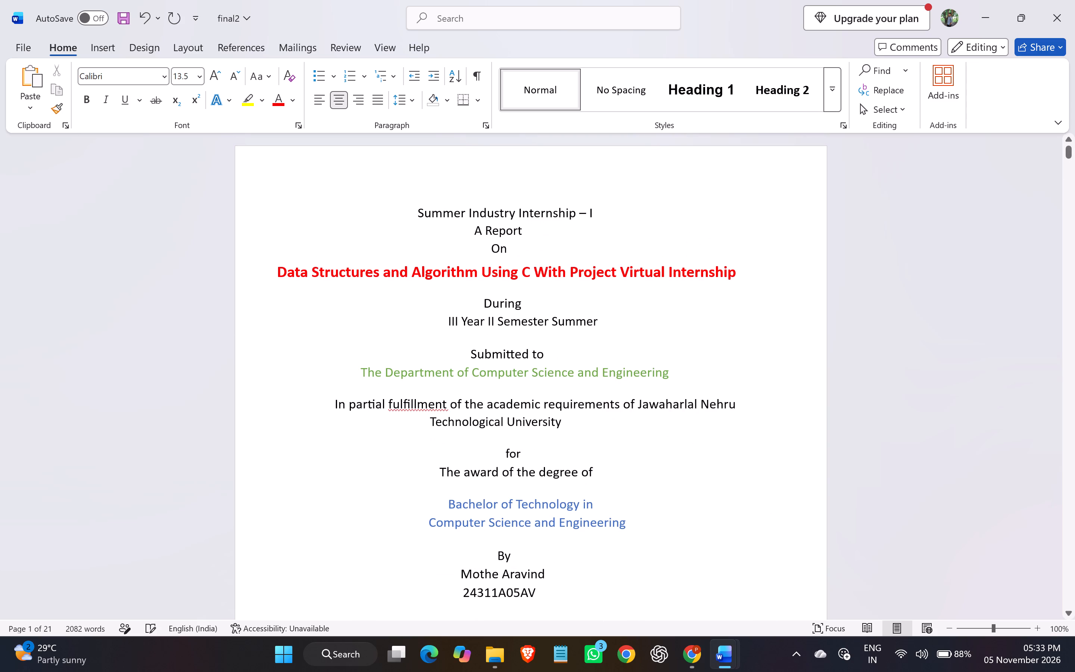
key(BackSpace)
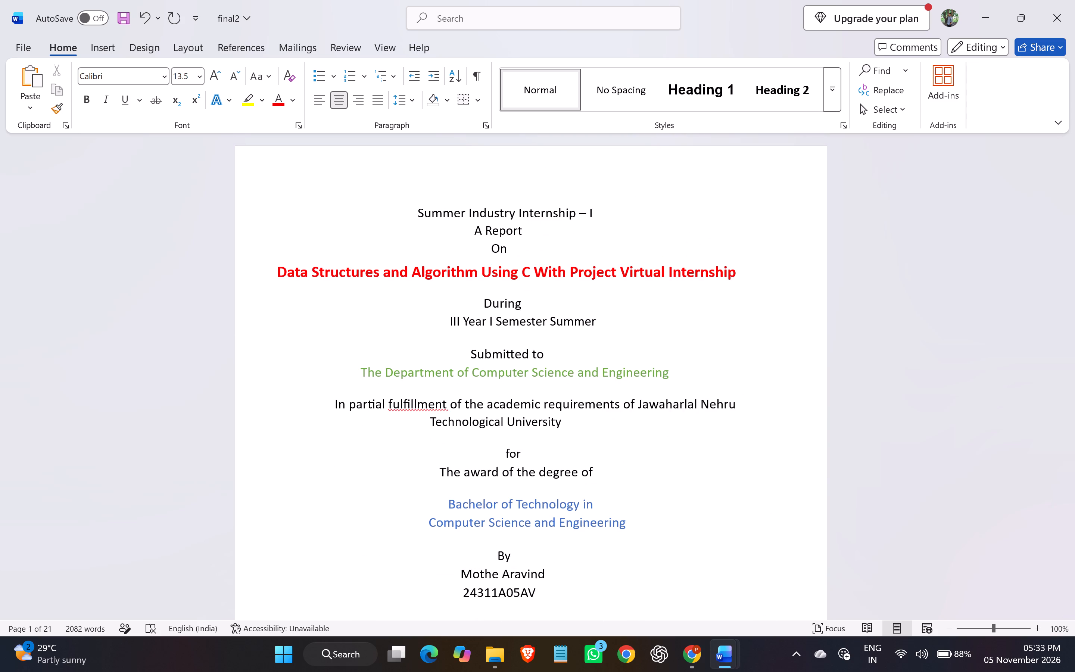
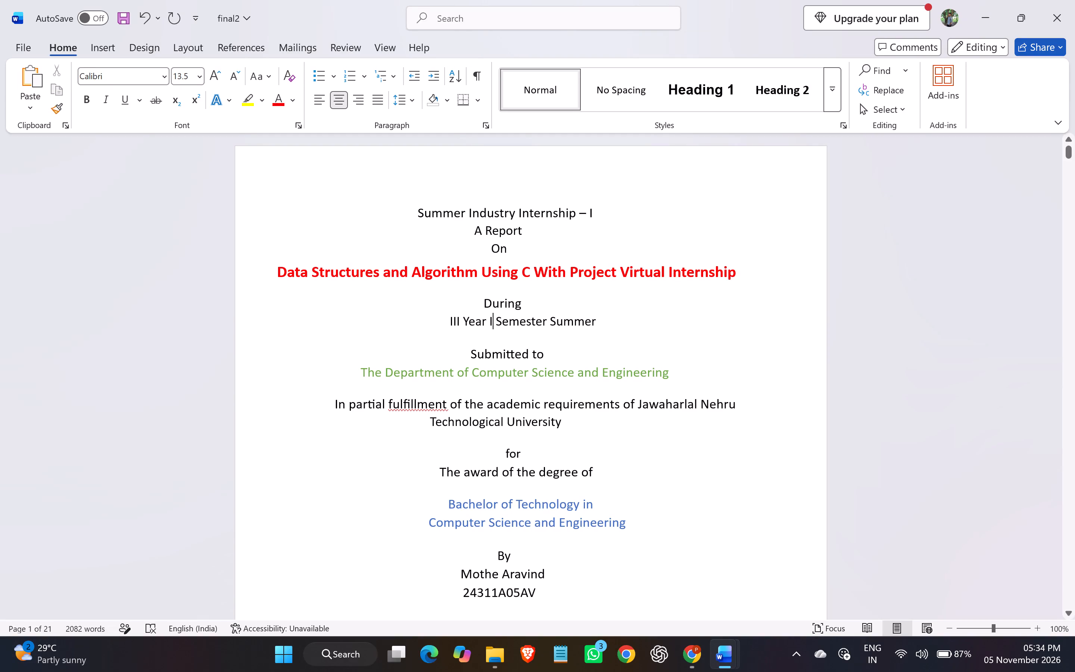
Replace the words before "WITH PROJECT VIRTUAL INTERNSHIP" in the certificate page's quoted title with "Data Structures Algorithm Using C".
scroll(498, 325, down, 3)
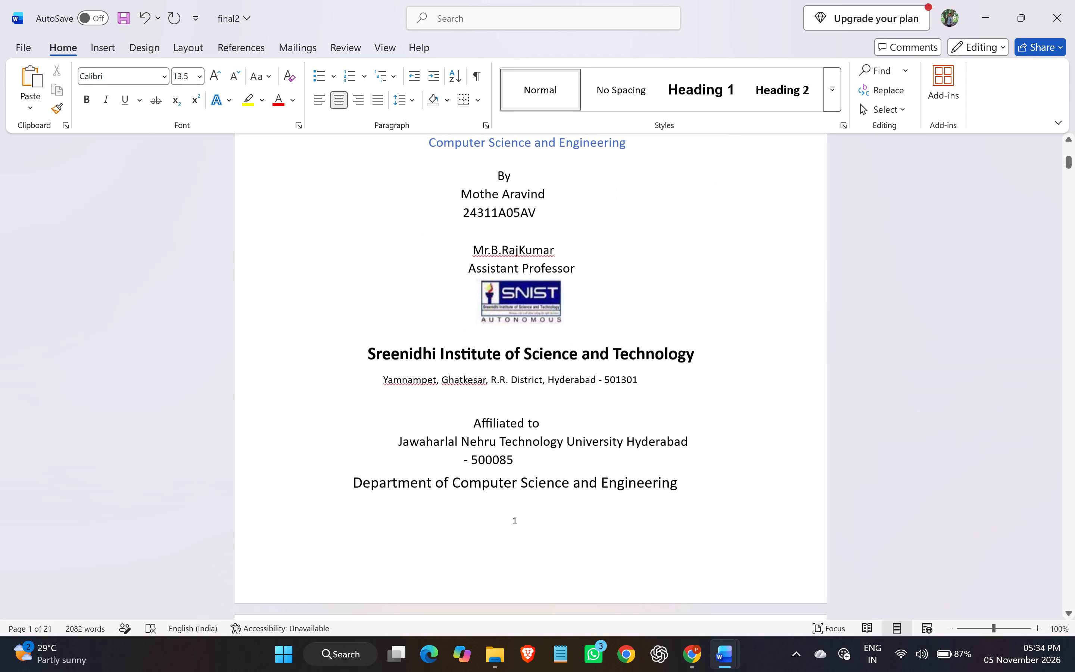
scroll(498, 325, down, 2)
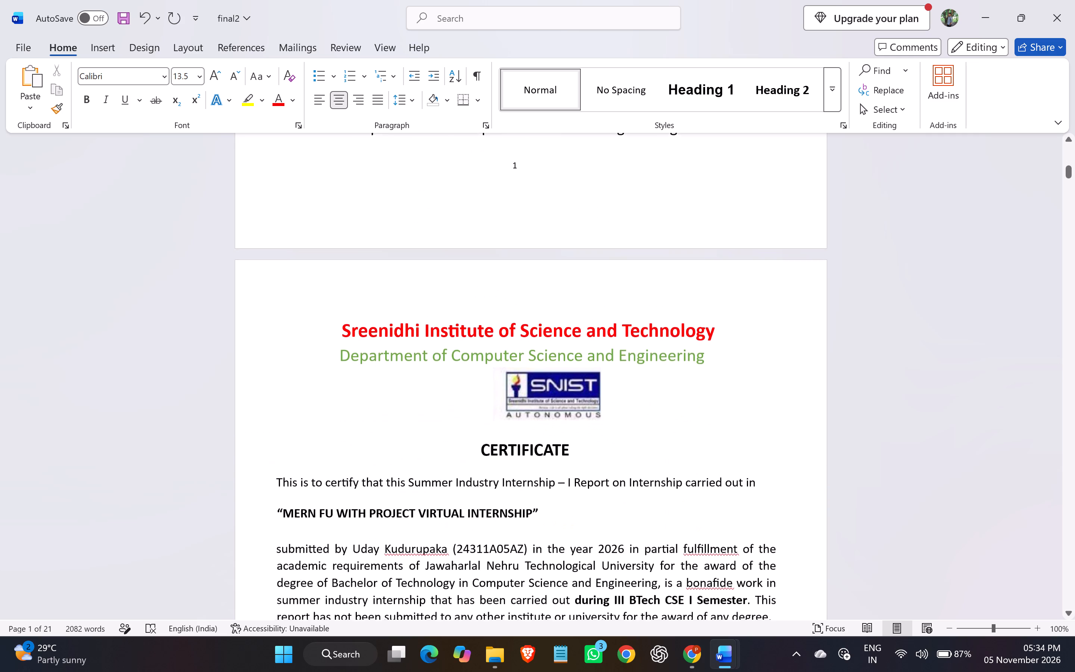
scroll(498, 325, down, 1)
click(333, 453)
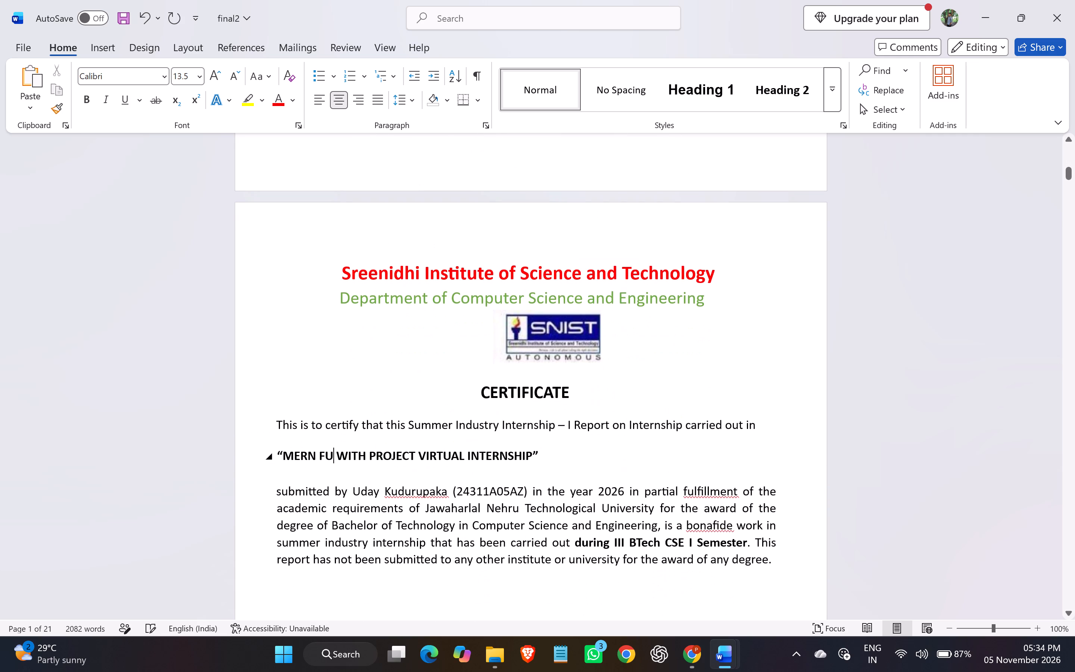
key(BackSpace)
key(BackSpace)
key(BackSpace)
key(BackSpace)
key(BackSpace)
key(BackSpace)
key(BackSpace)
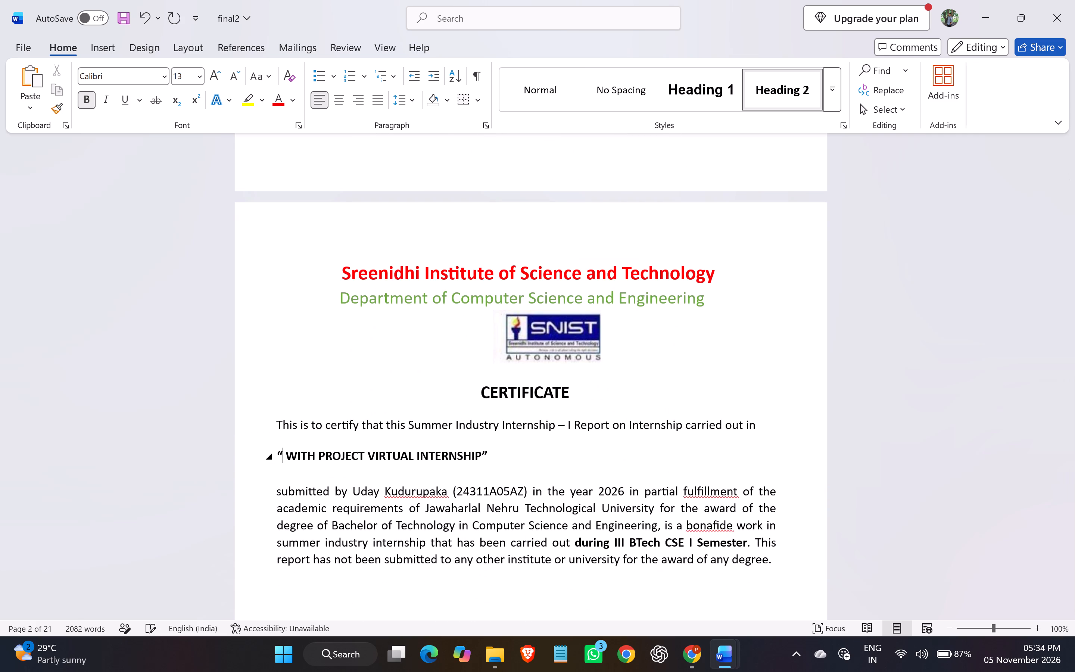
text(Data St)
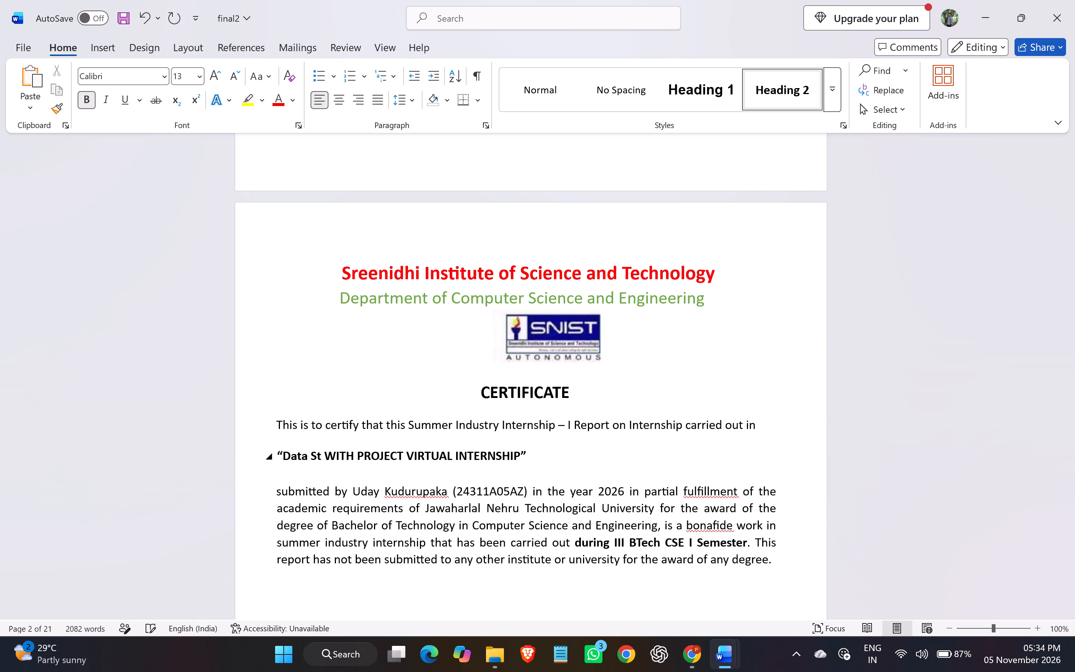
key(u)
key(BackSpace)
text(ruct)
text(ures)
key(space)
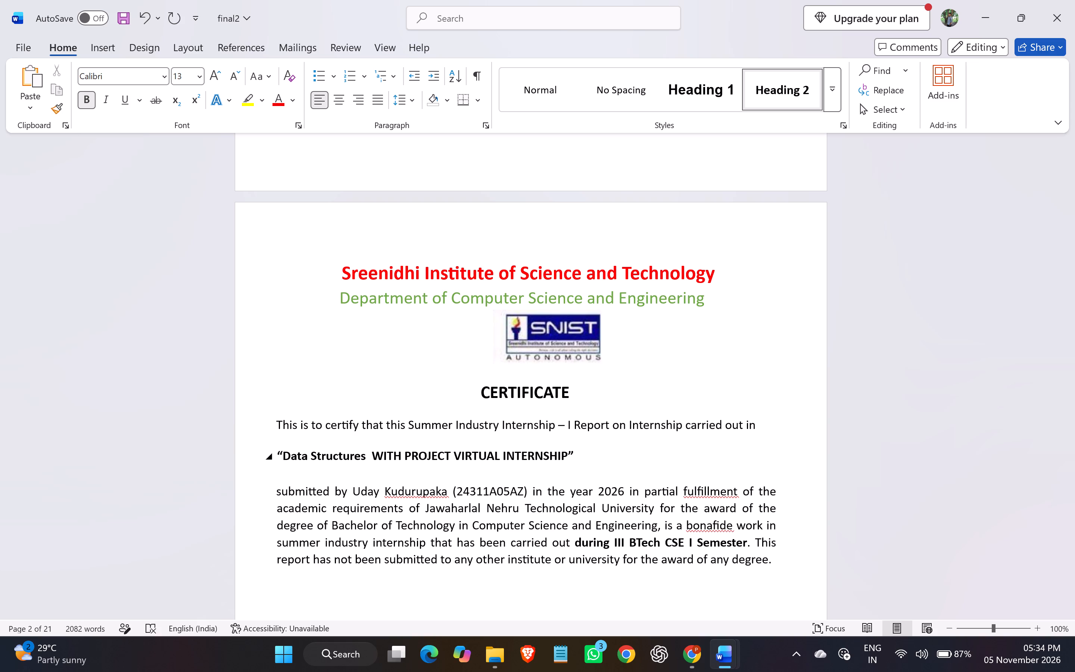
text(Ak)
key(BackSpace)
key(l)
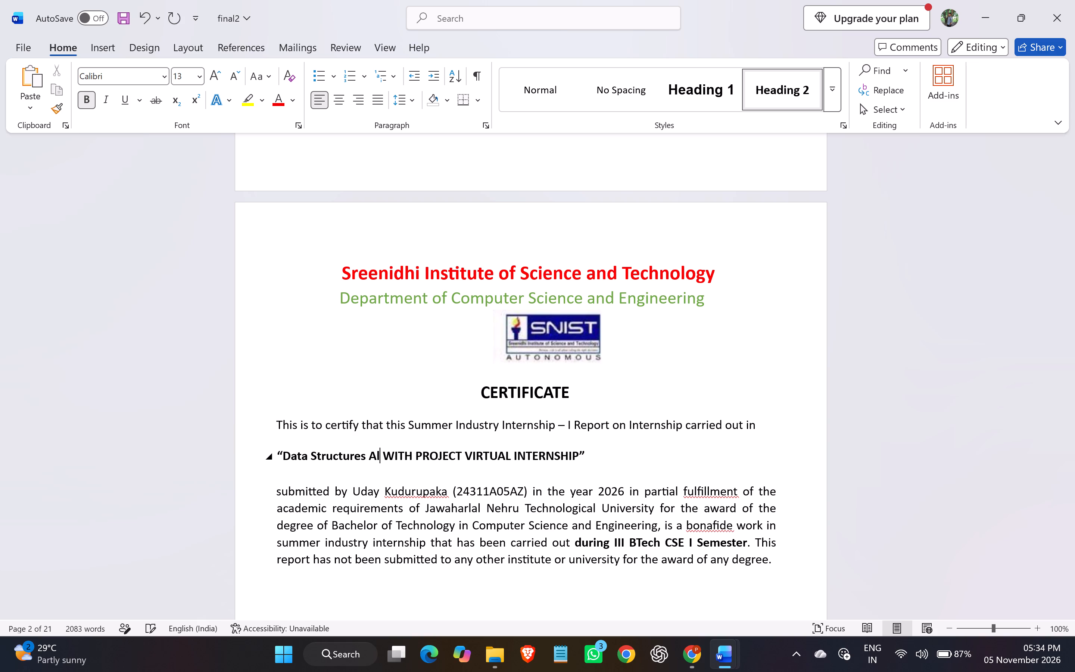
text(gorithm)
key(space)
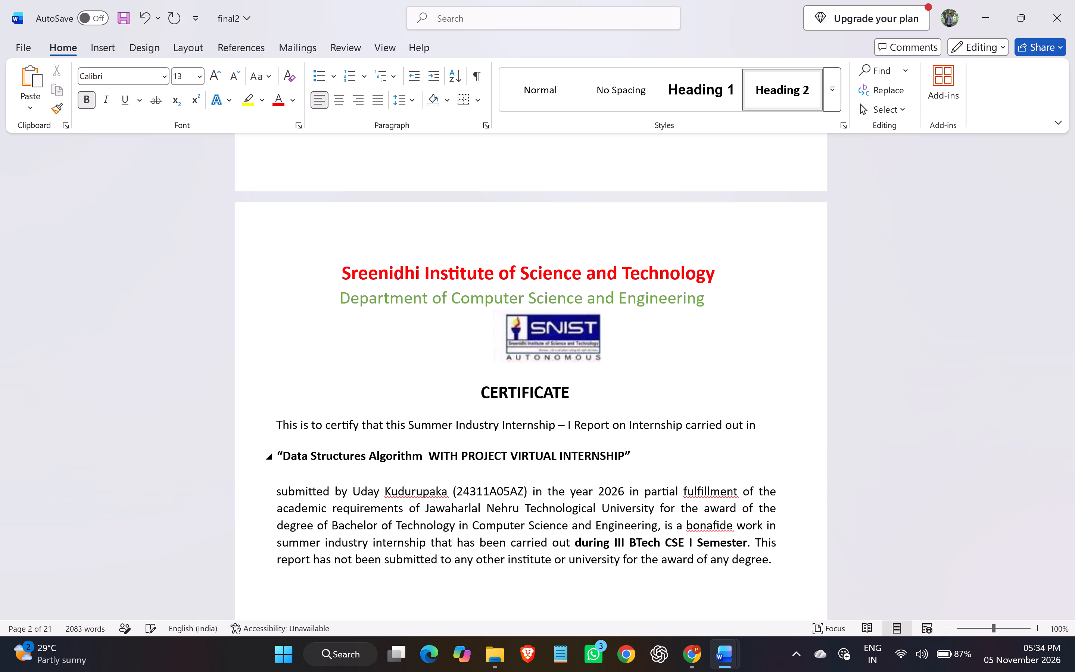
text(USi)
key(BackSpace)
key(BackSpace)
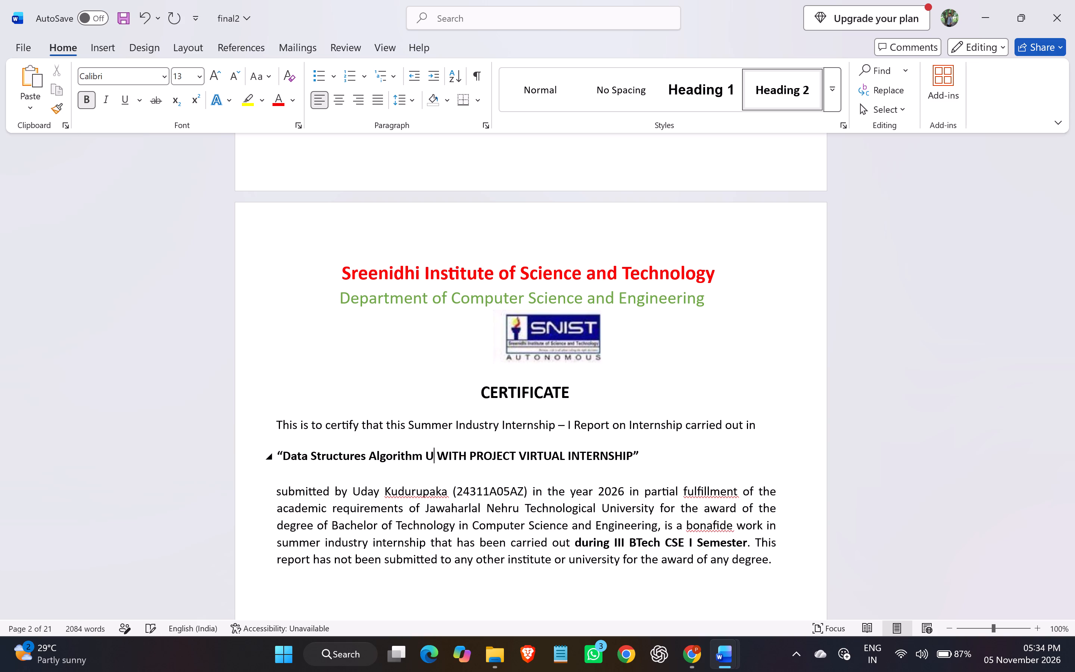
text(sing)
key(space)
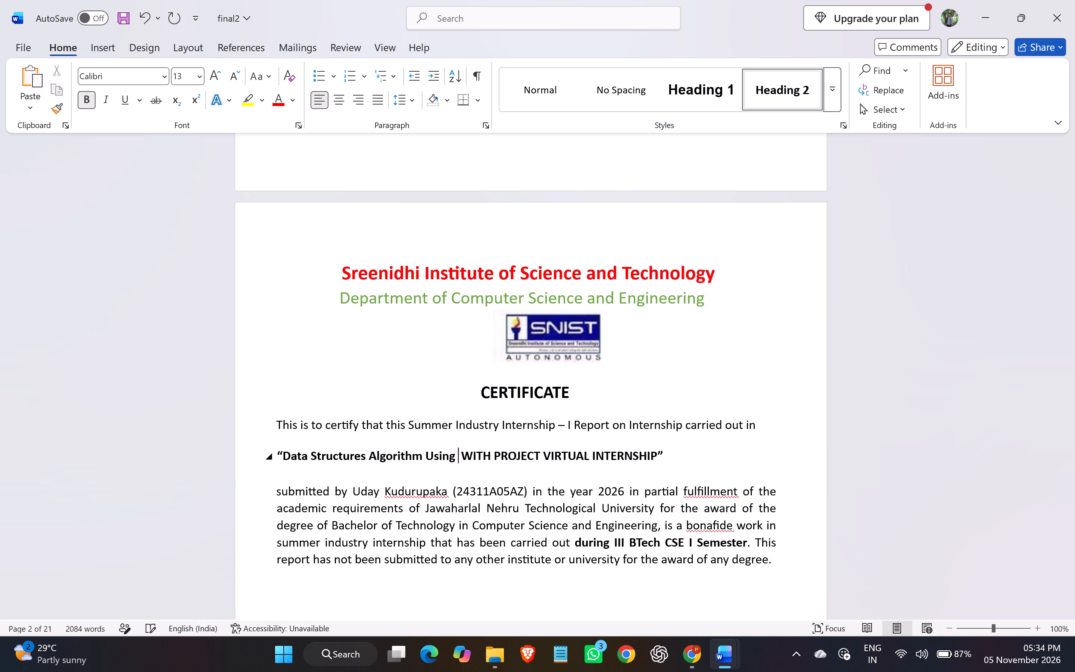
key(shift+c)
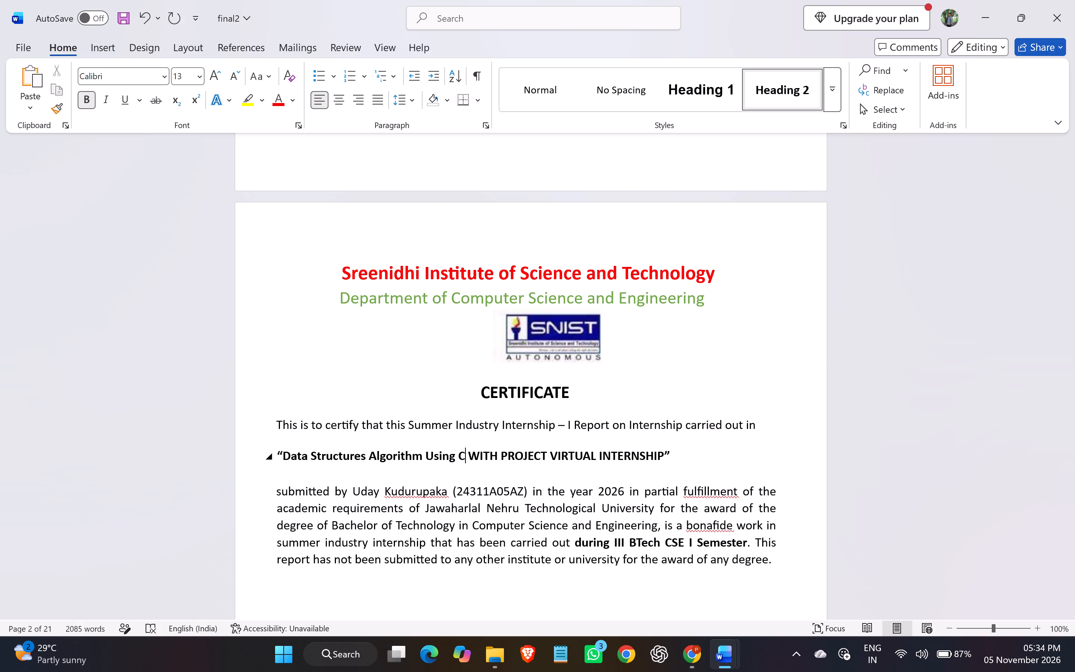
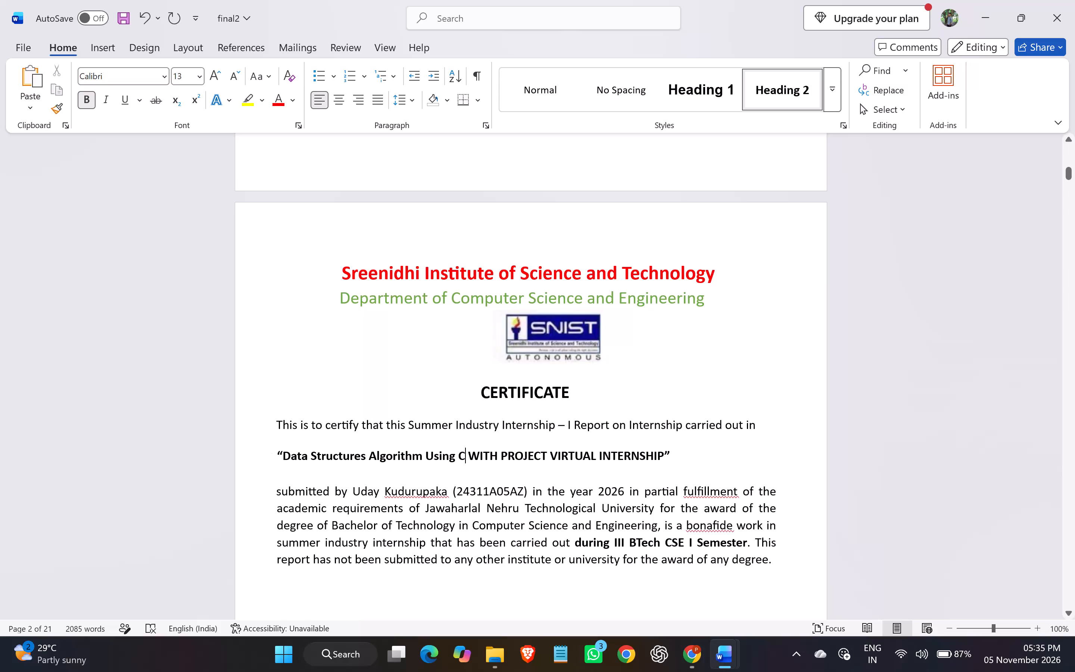
Replace the student's name after "submitted by" in the certificate paragraph with the new student's name.
scroll(367, 483, down, 1)
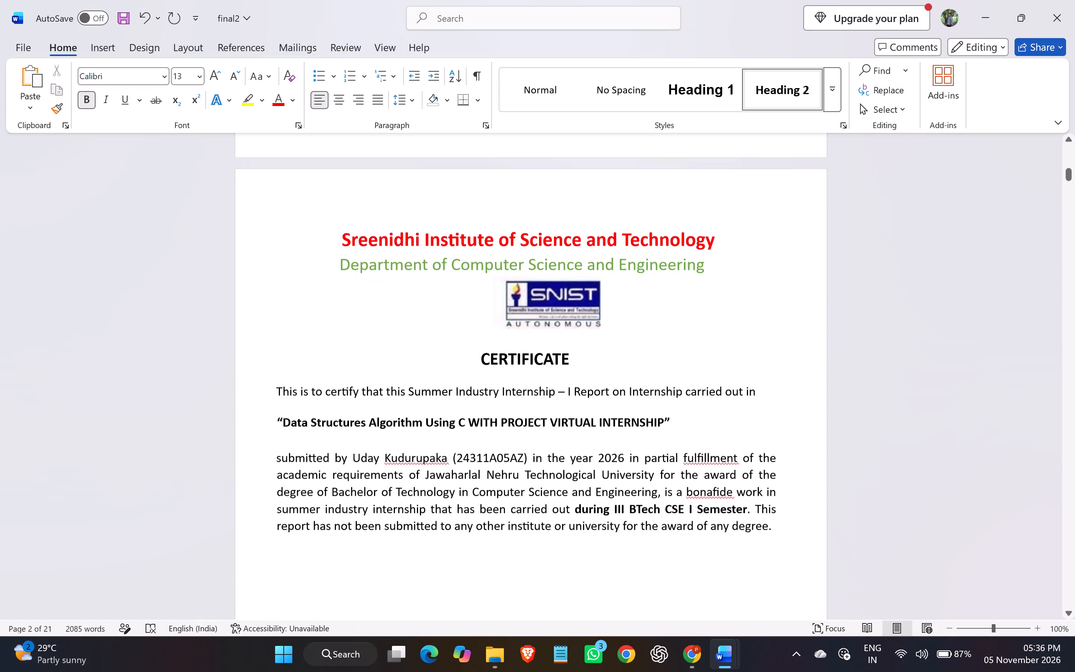
scroll(367, 483, down, 2)
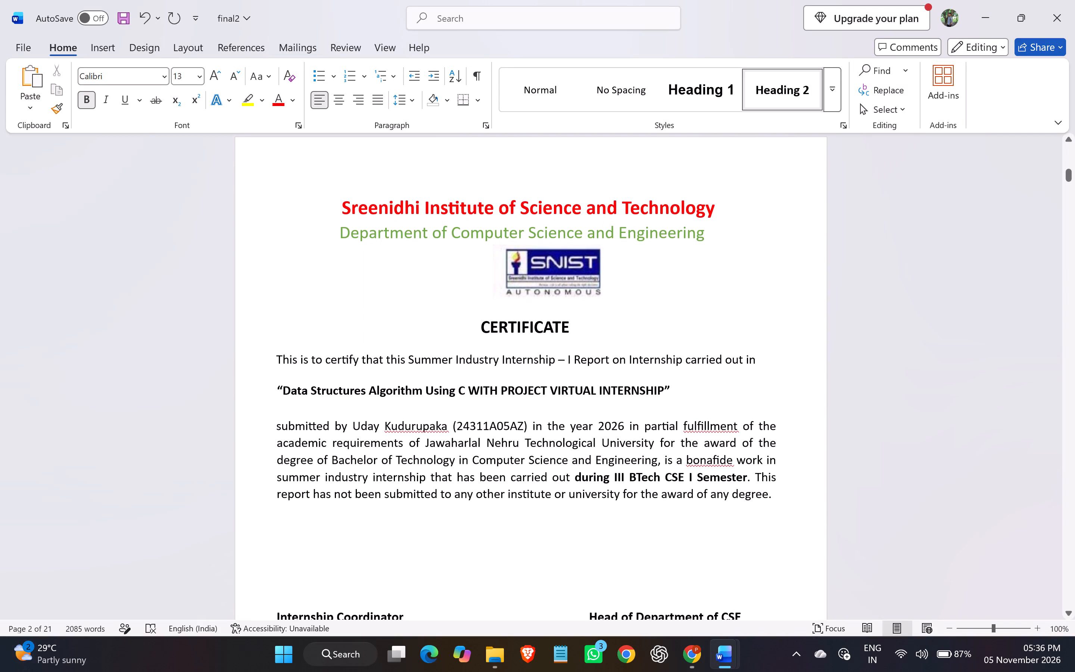
click(448, 432)
key(BackSpace)
key(BackSpace)
key(BackSpace)
key(BackSpace)
key(BackSpace)
key(BackSpace)
key(BackSpace)
key(BackSpace)
key(BackSpace)
key(BackSpace)
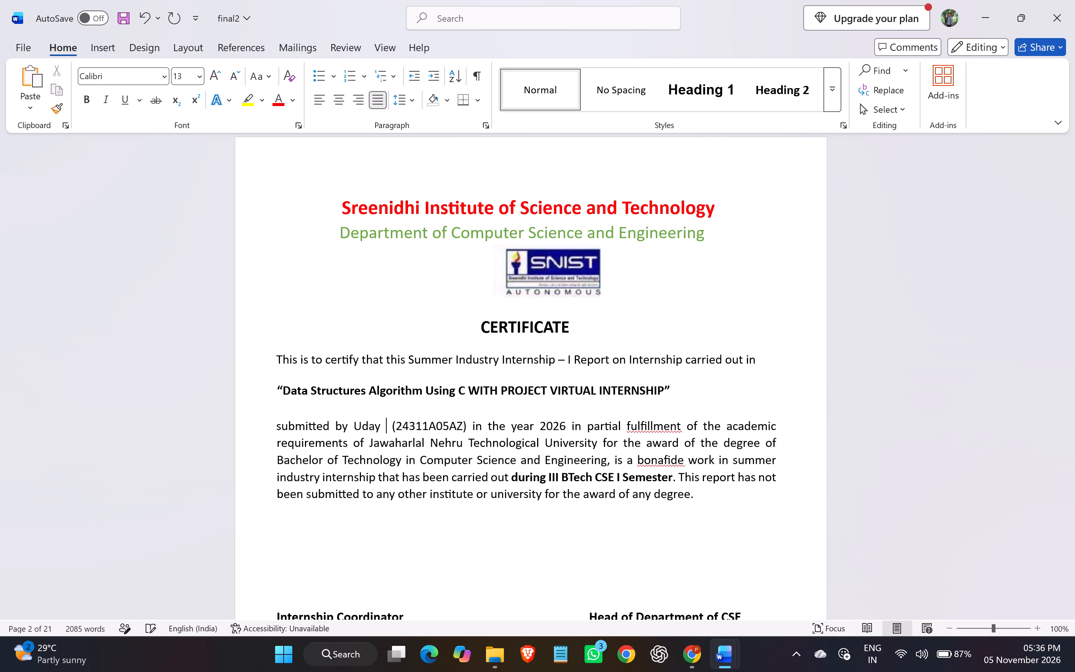
key(BackSpace)
key(BackSpace)
key(BackSpace)
key(BackSpace)
key(BackSpace)
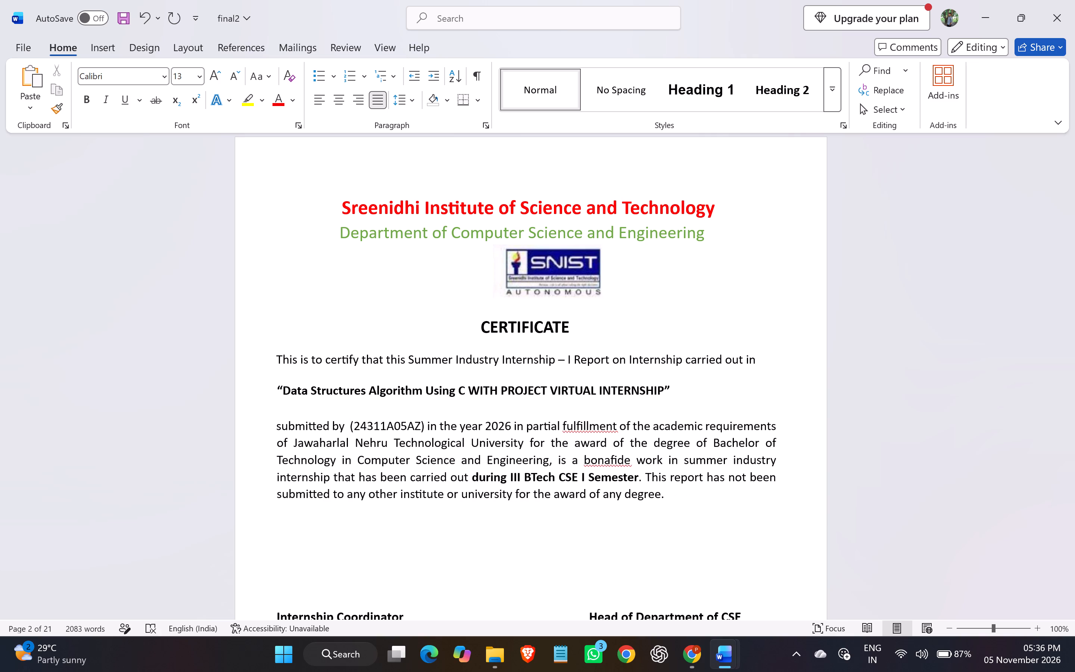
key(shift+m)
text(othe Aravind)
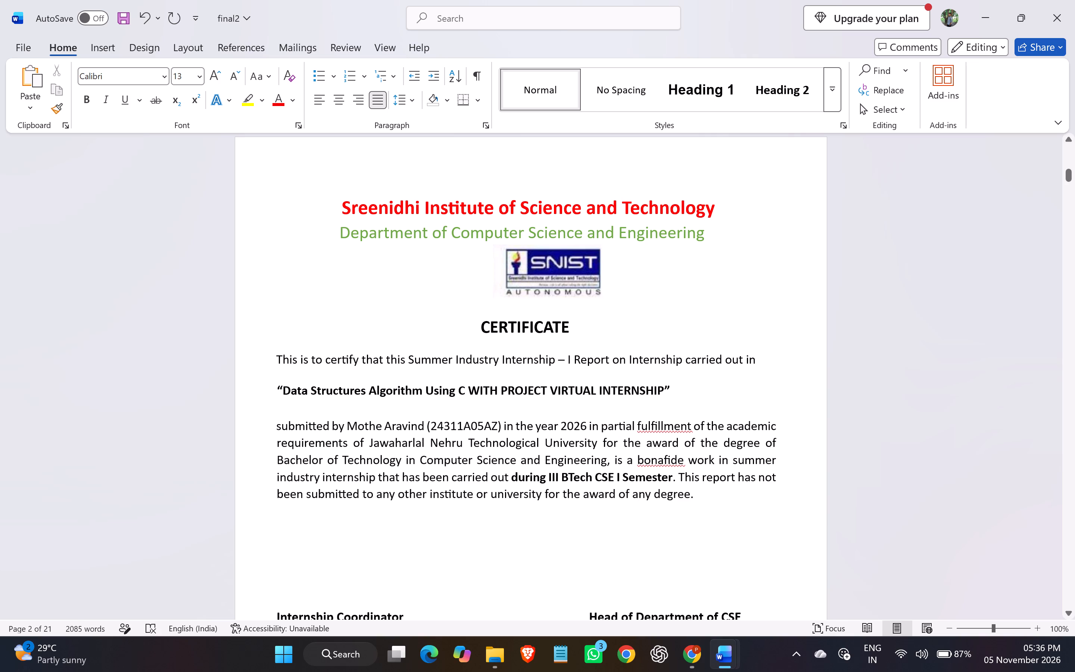
Replace the last two characters of the roll number in the certificate paragraph with those of the new student.
click(498, 422)
key(BackSpace)
key(BackSpace)
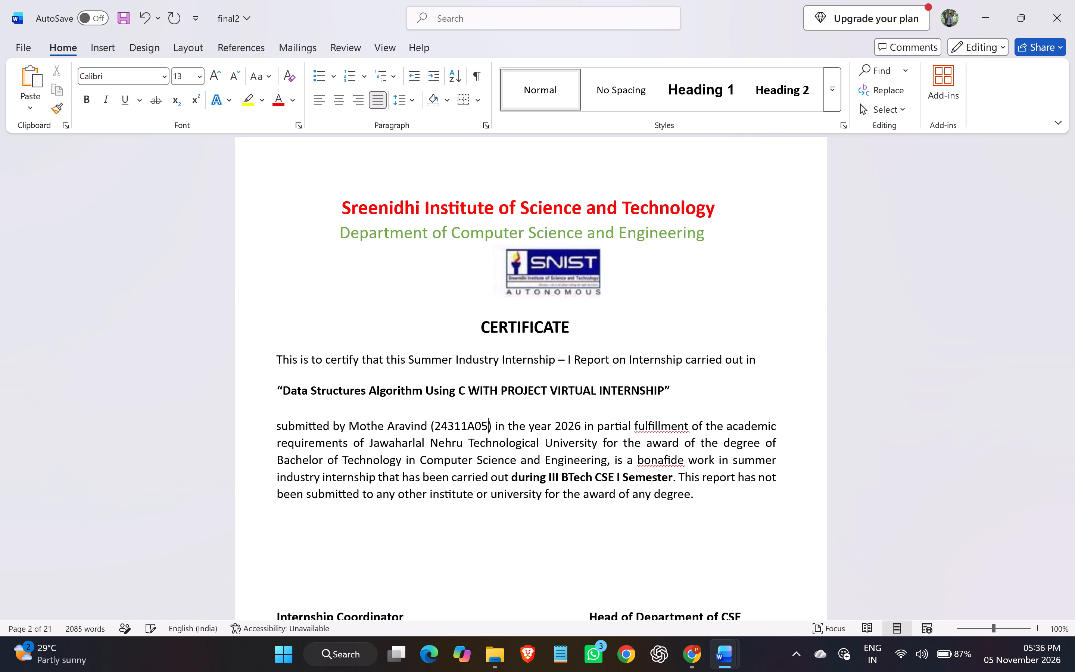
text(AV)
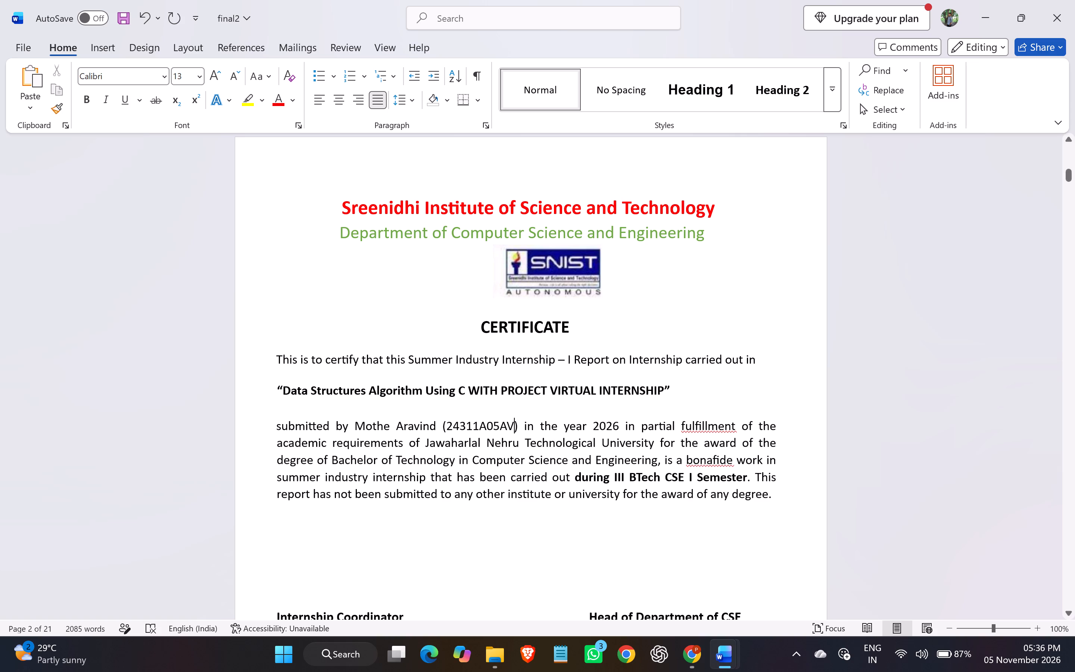
Examine the rest of the certificate page, the virtual internship certificate image and the start of the declaration for details needing replacement.
scroll(500, 437, down, 1)
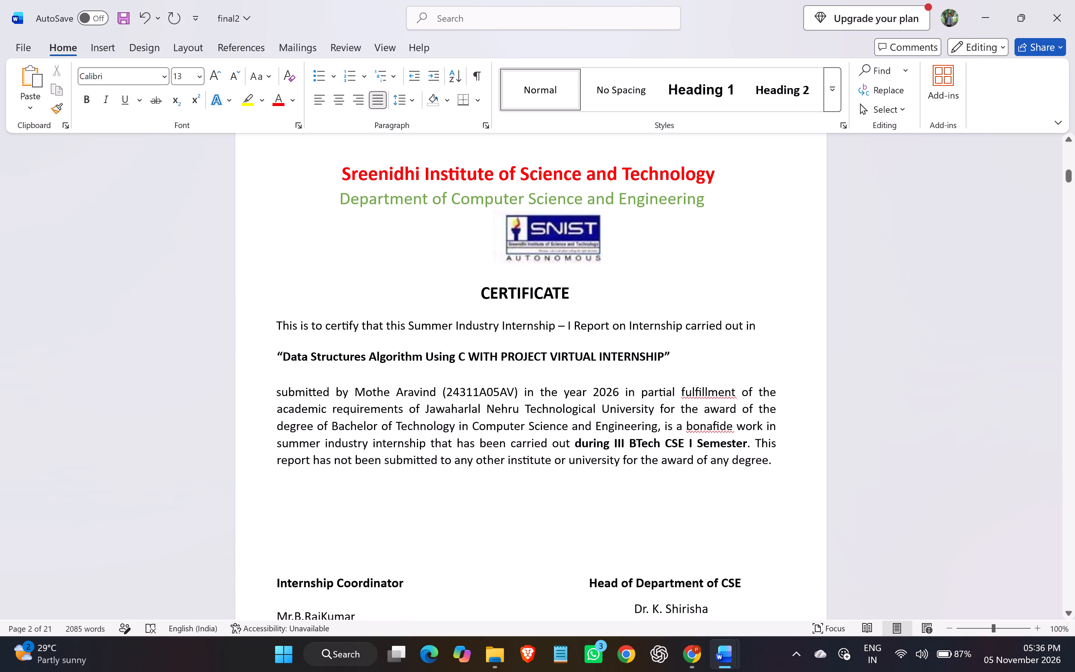
scroll(500, 437, down, 2)
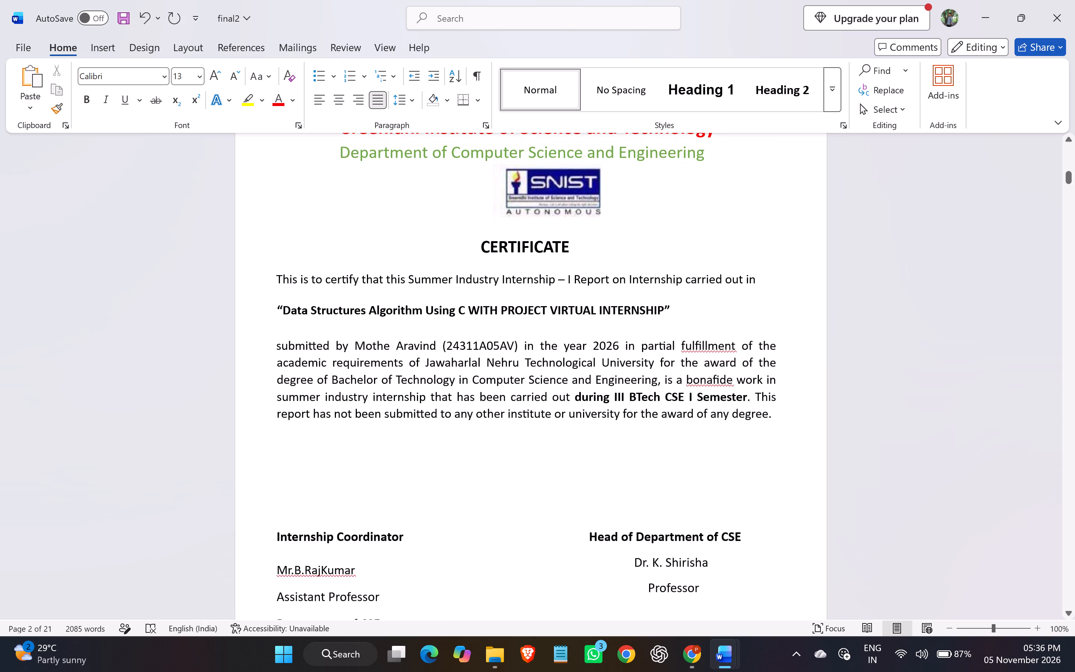
scroll(500, 437, down, 5)
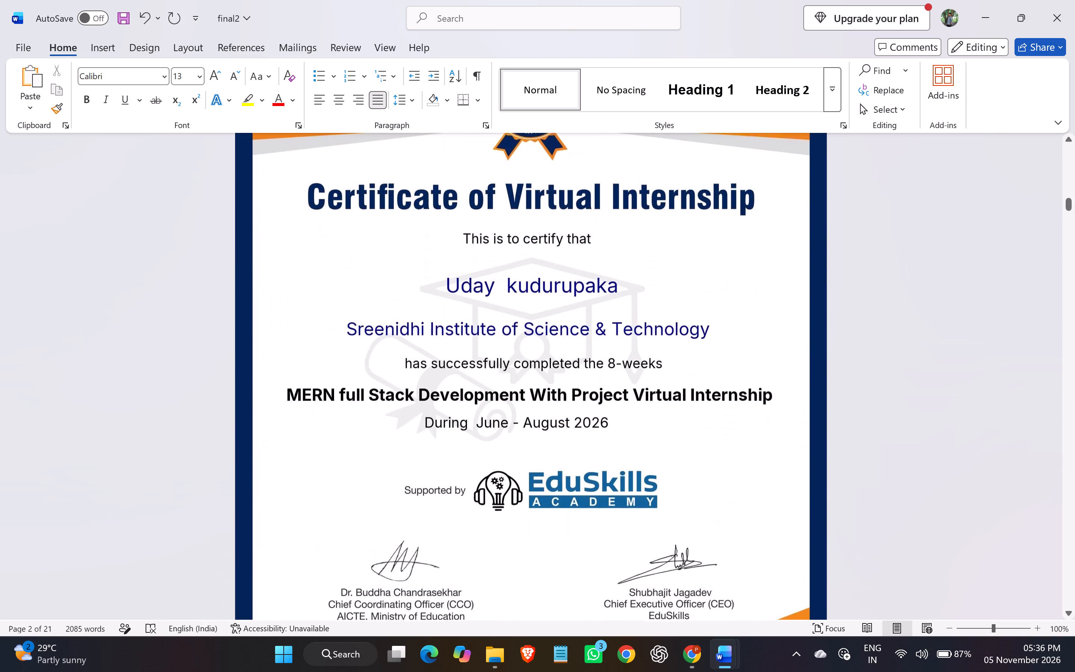
scroll(500, 437, up, 1)
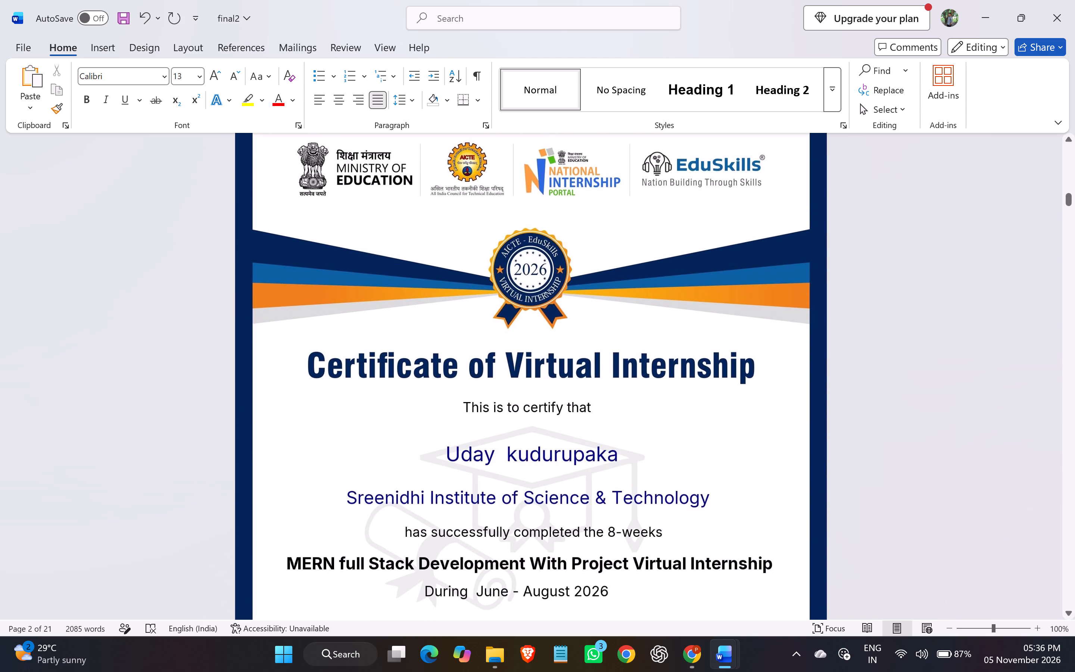
scroll(528, 488, up, 1)
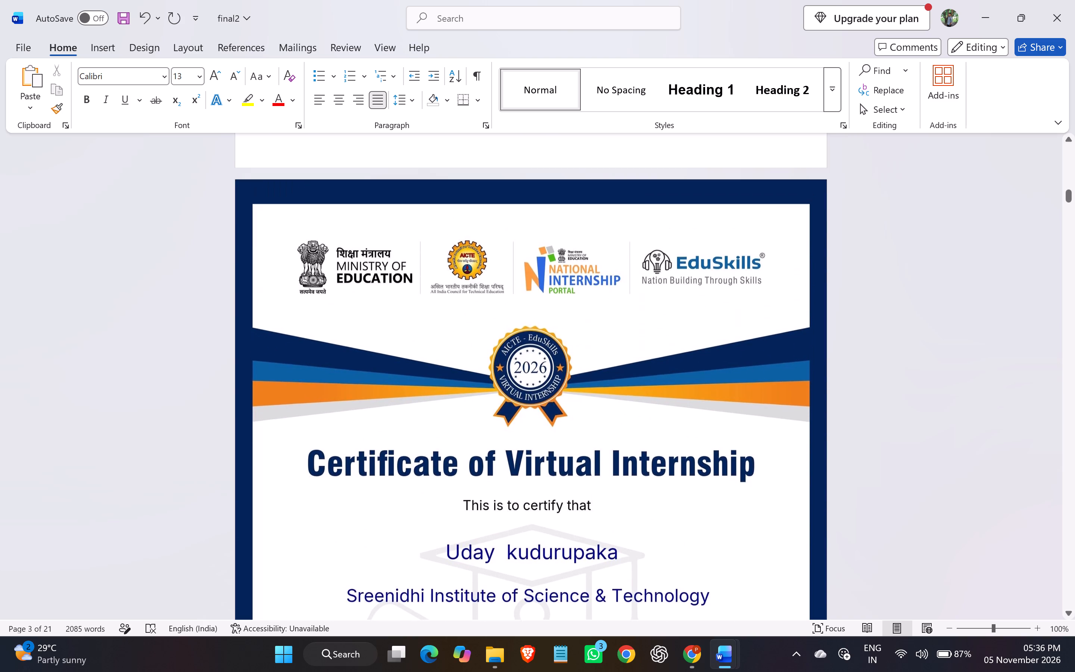
scroll(528, 488, down, 4)
scroll(528, 488, up, 1)
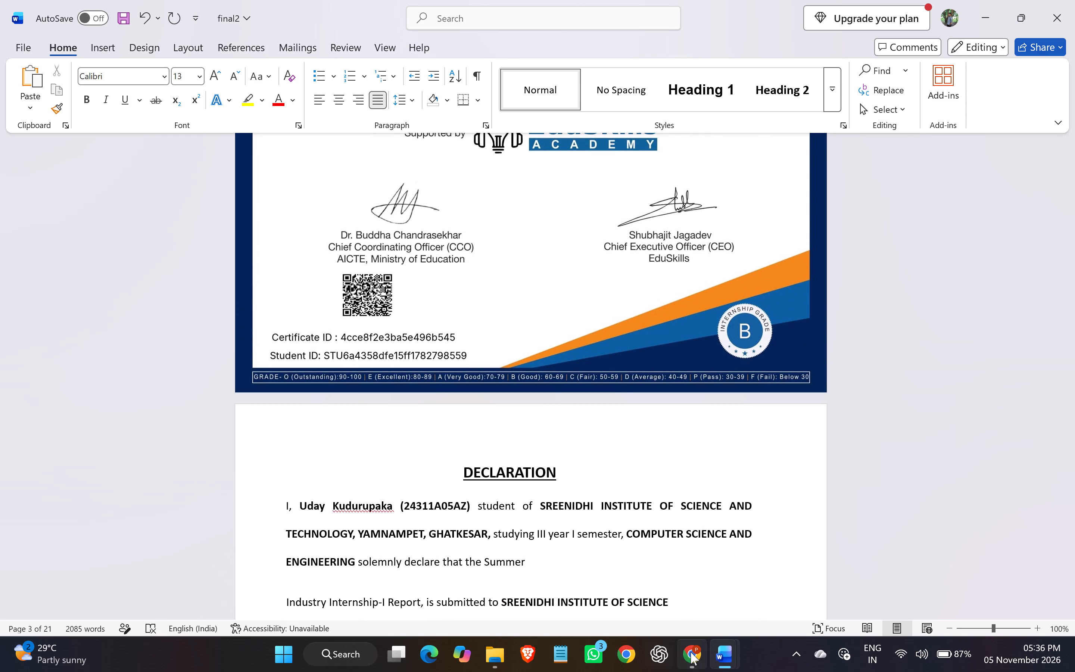
Switch to Chrome, showing the final2.pdf report.
click(693, 609)
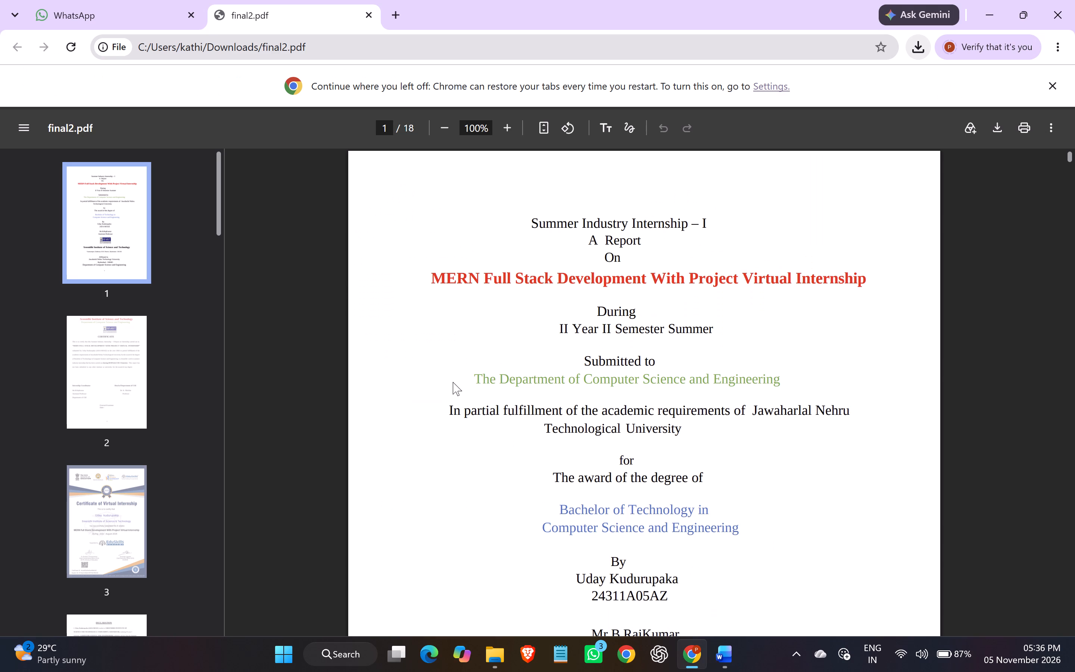
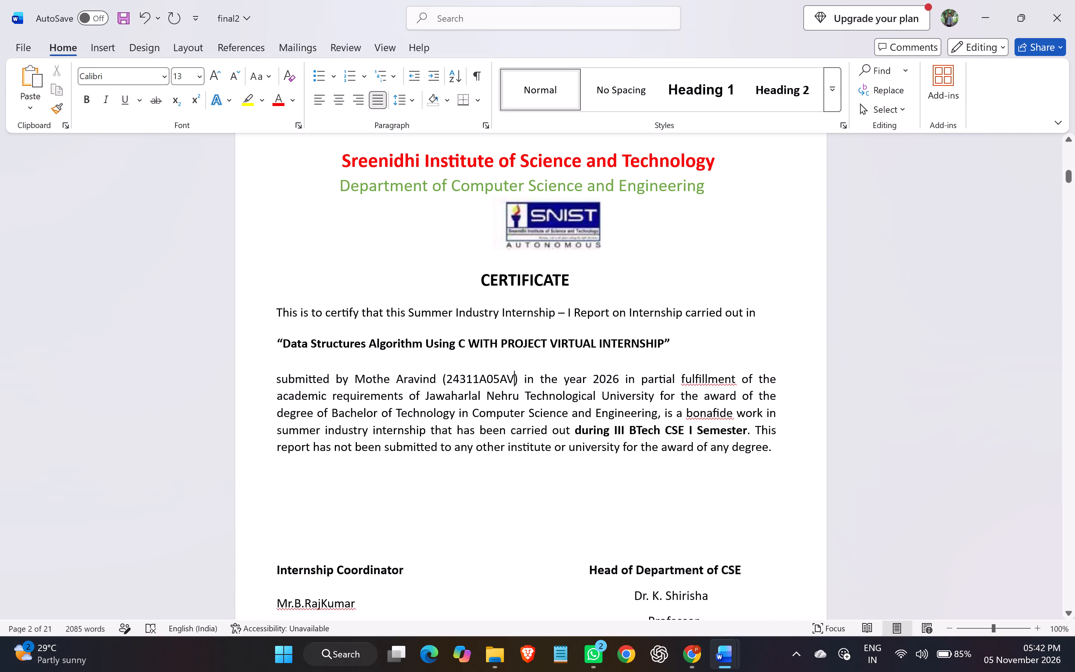
Delete the stray 2 after "Date:" beneath External Examiner on the certificate page.
scroll(532, 423, down, 2)
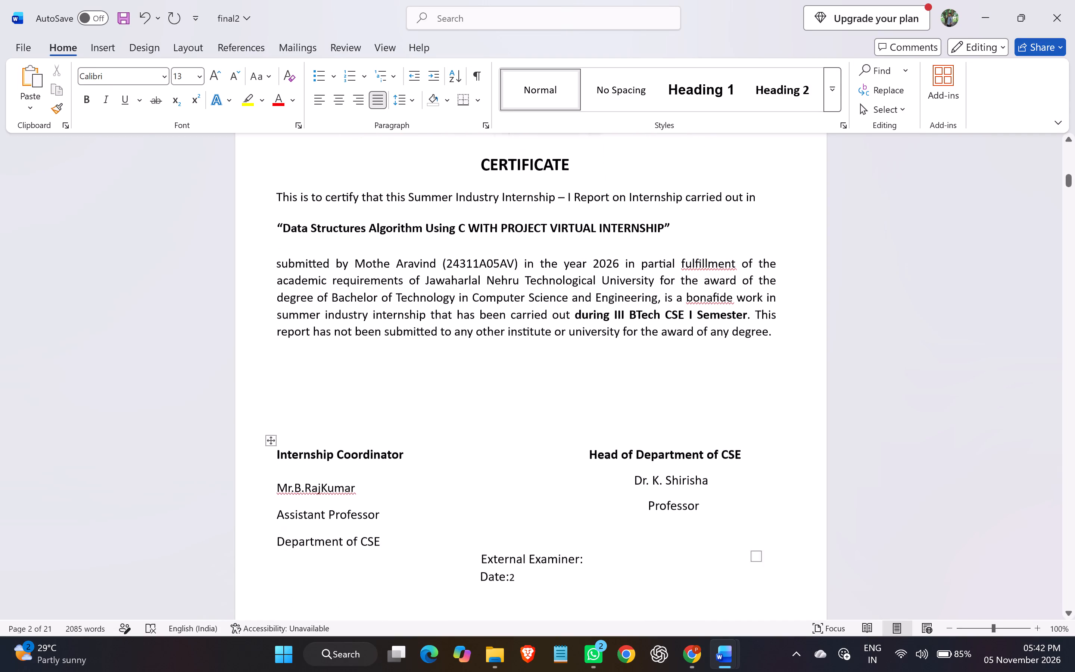
scroll(532, 423, down, 3)
scroll(532, 423, up, 1)
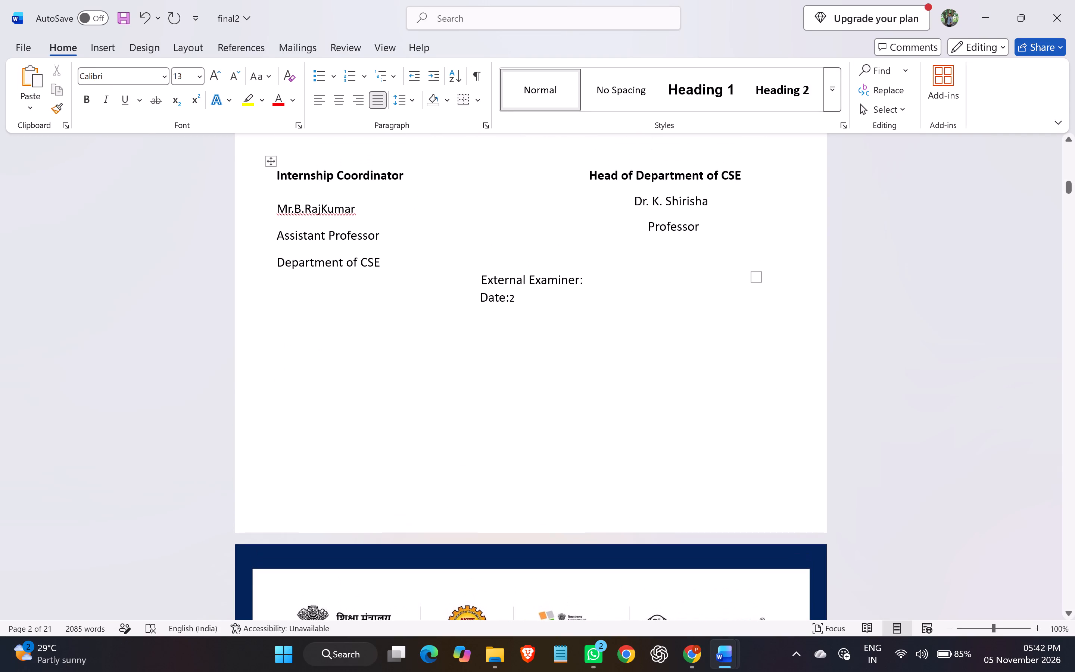
click(519, 295)
key(BackSpace)
key(BackSpace)
Examine the virtual internship certificate image for the student and course details that need replacement.
scroll(519, 295, down, 2)
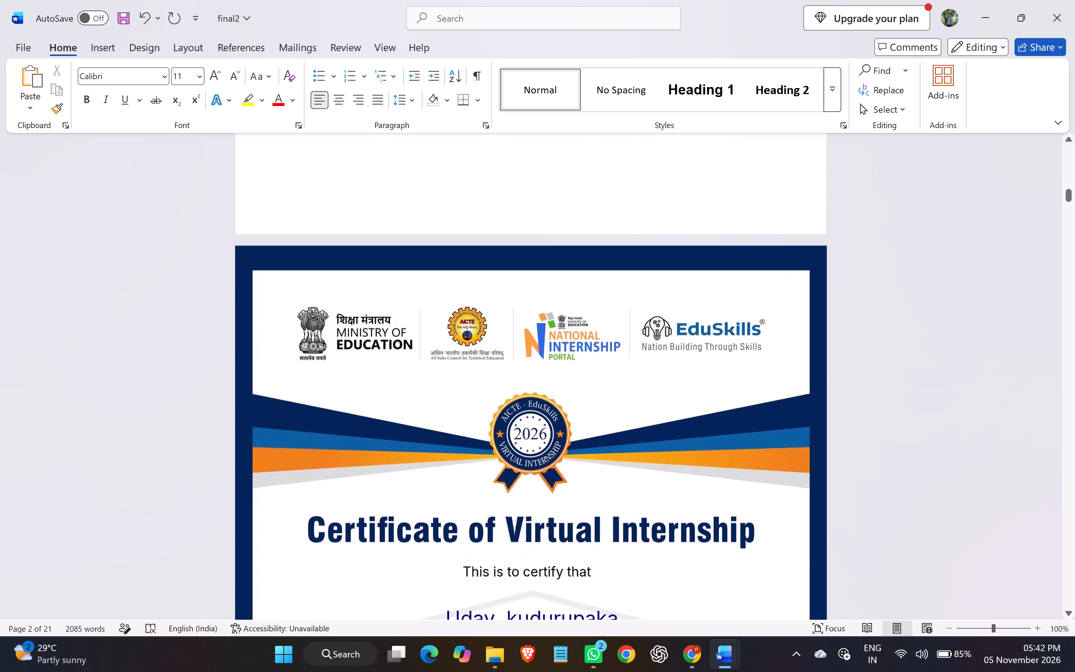
scroll(519, 295, down, 2)
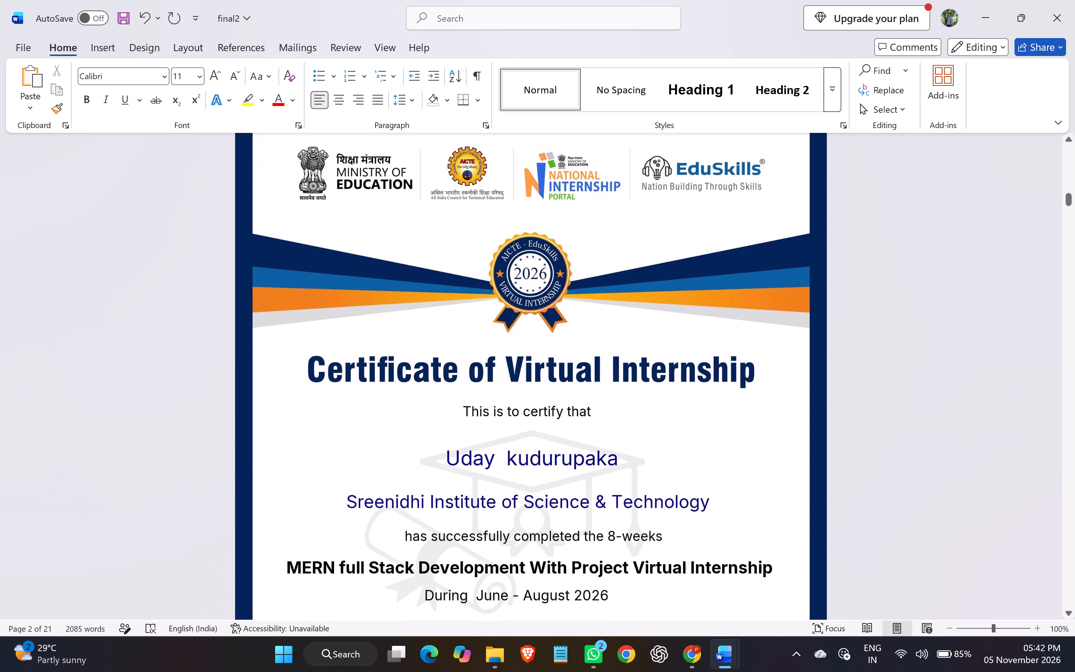